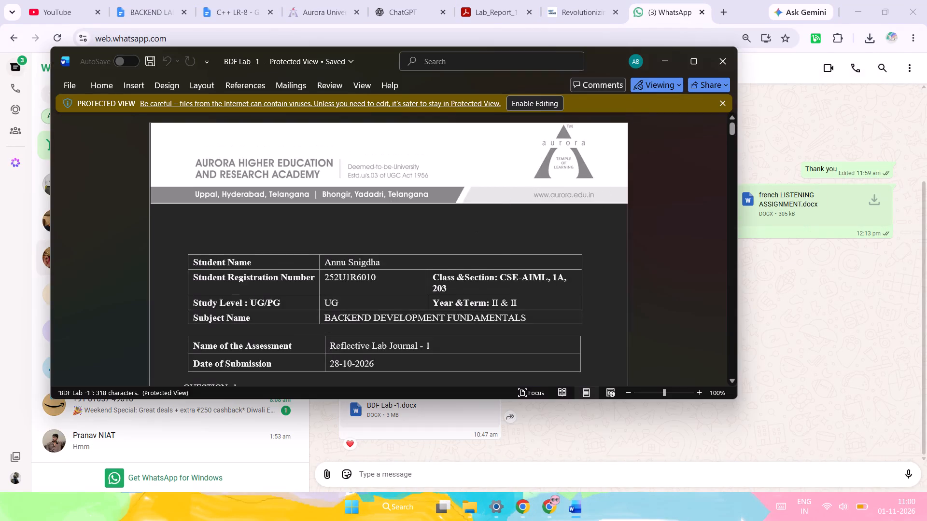
# Maximize the BDF Lab -1 document and look through its first pages, examining the layout and the coding practice screenshots.
pyautogui.scroll(-2, 473, 224)
pyautogui.click(688, 69)
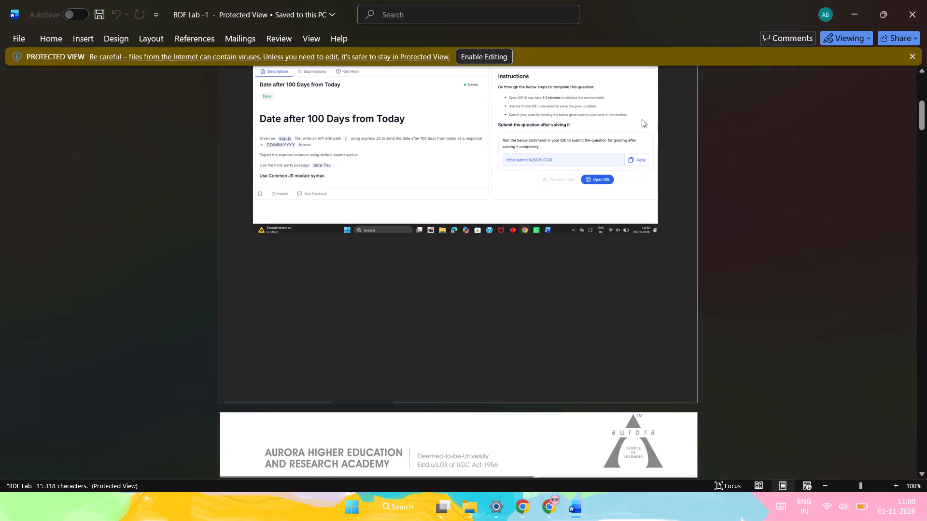
pyautogui.scroll(-3, 600, 168)
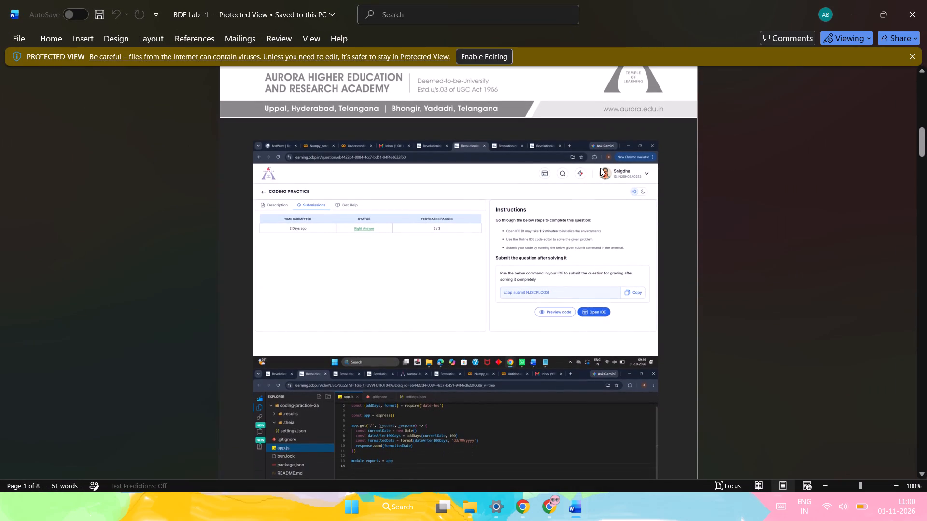
# Examine the problem, submission and code screenshots for the first question and Question 2 in the BDF Lab -1 document.
pyautogui.scroll(-1, 600, 168)
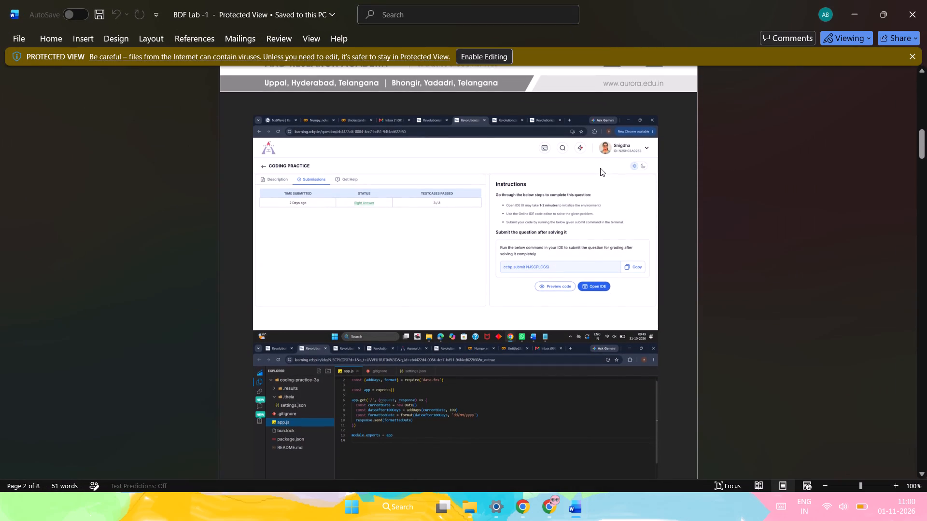
pyautogui.scroll(-3, 600, 168)
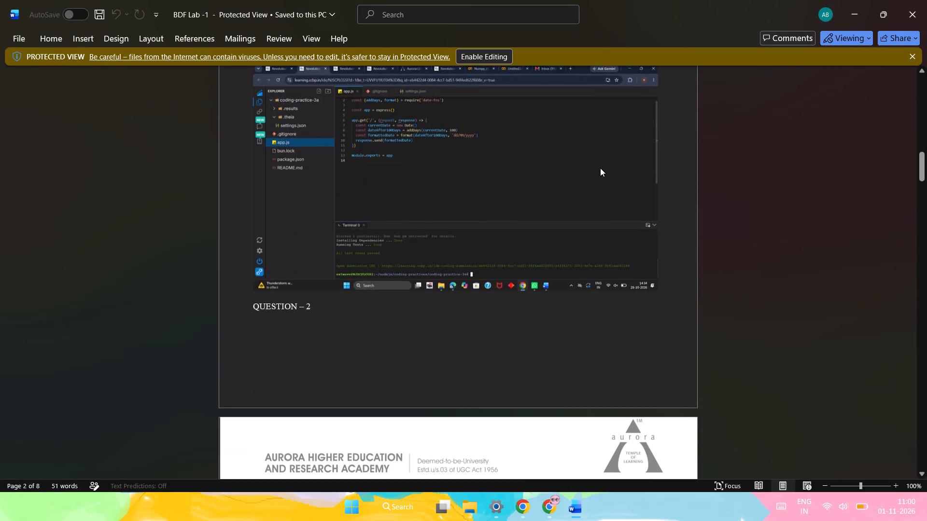
pyautogui.scroll(-2, 600, 168)
pyautogui.scroll(1, 600, 168)
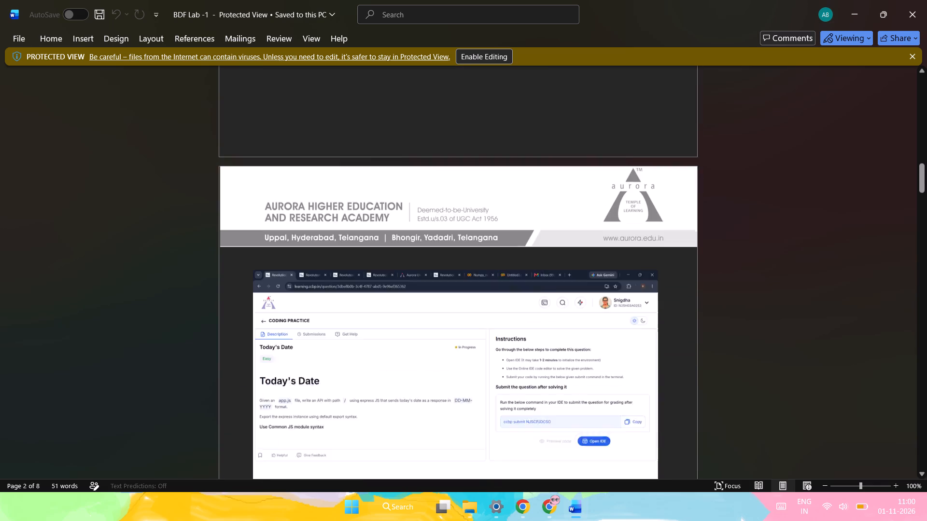
pyautogui.scroll(1, 600, 168)
pyautogui.scroll(-2, 600, 168)
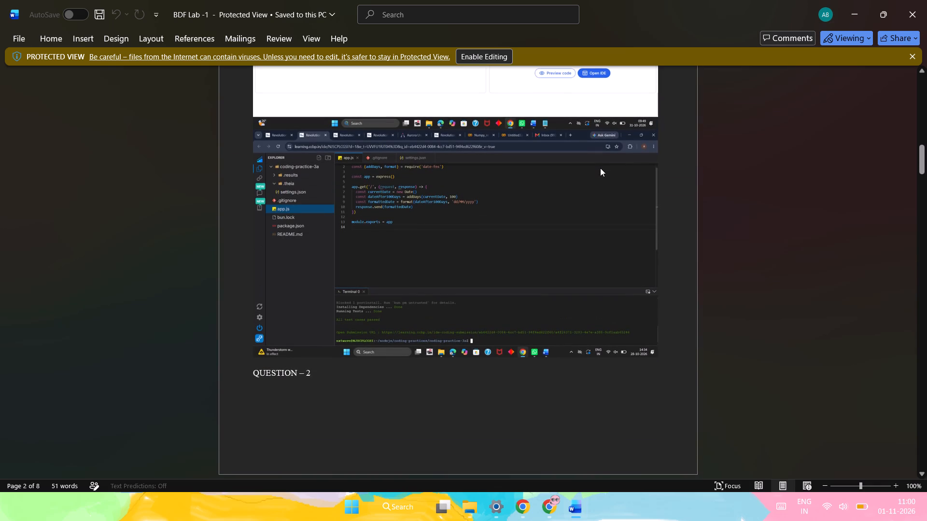
pyautogui.scroll(-1, 600, 168)
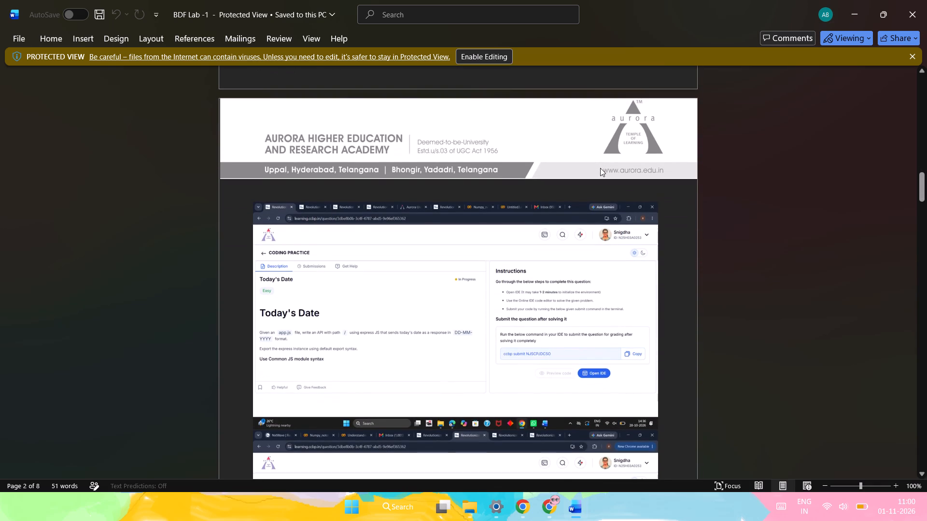
pyautogui.scroll(-4, 600, 168)
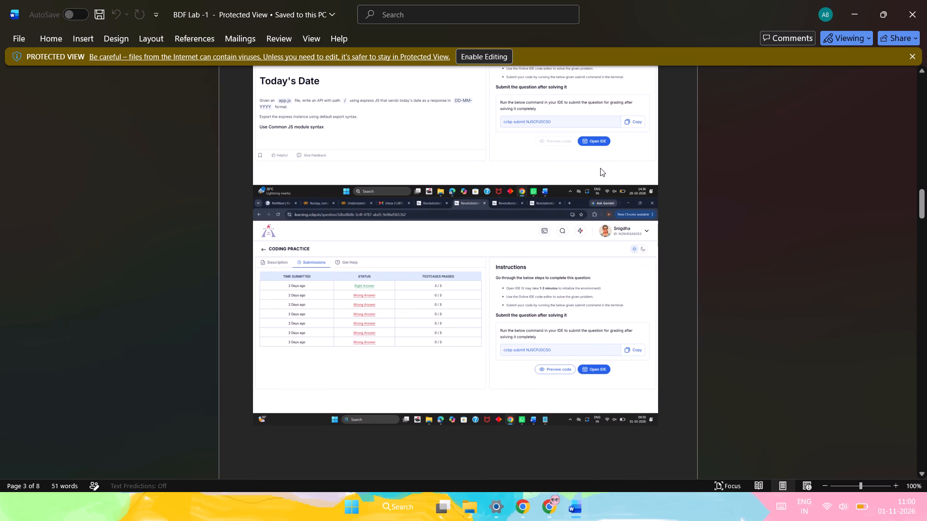
pyautogui.scroll(-3, 600, 168)
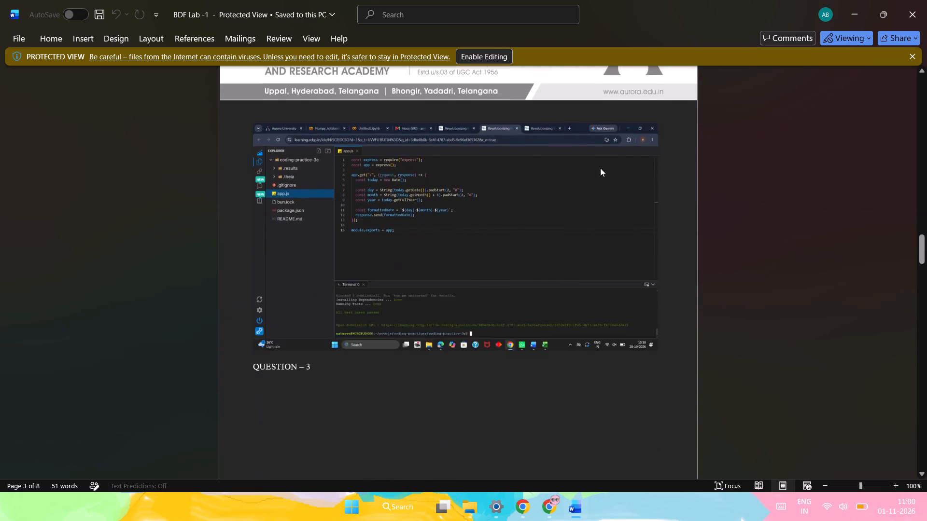
# Examine the API Routing and Gadgets Page screenshots under Questions 3 and 4, continuing to the start of Question 5.
pyautogui.scroll(-3, 600, 168)
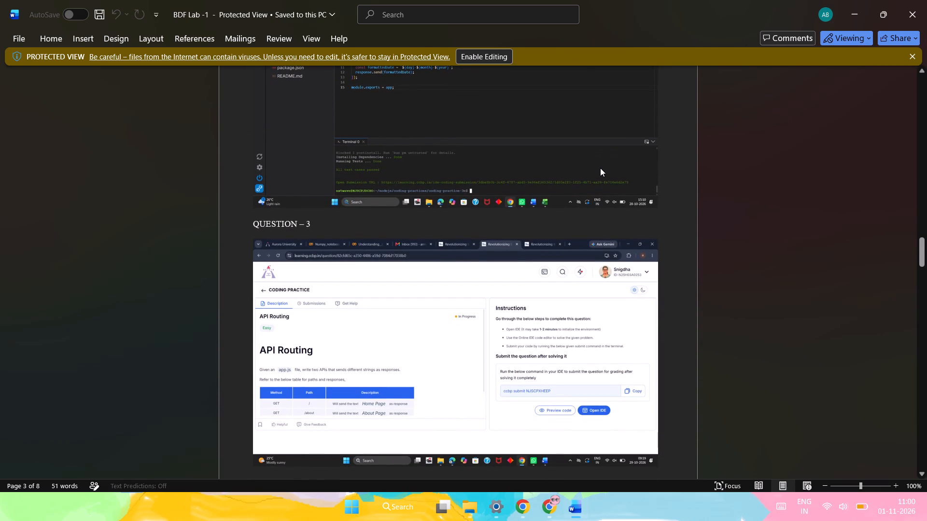
pyautogui.scroll(-2, 600, 168)
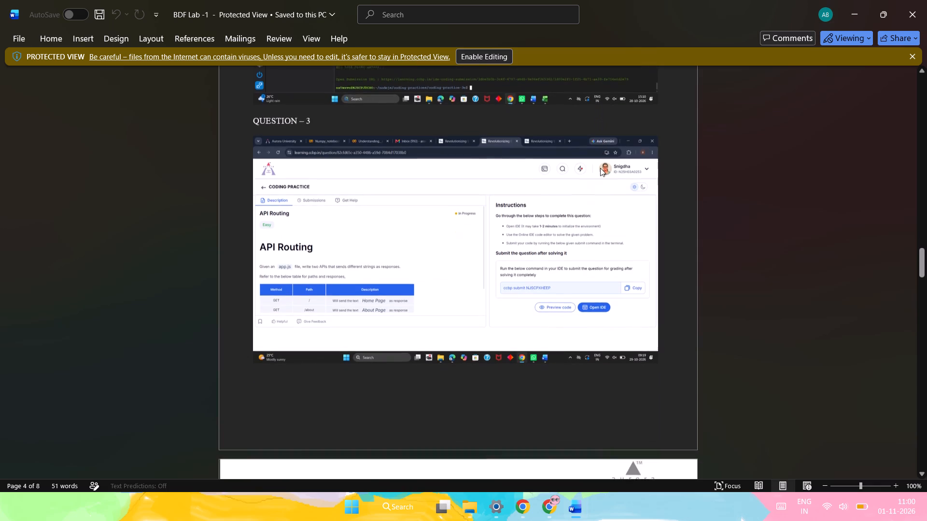
pyautogui.scroll(-2, 600, 168)
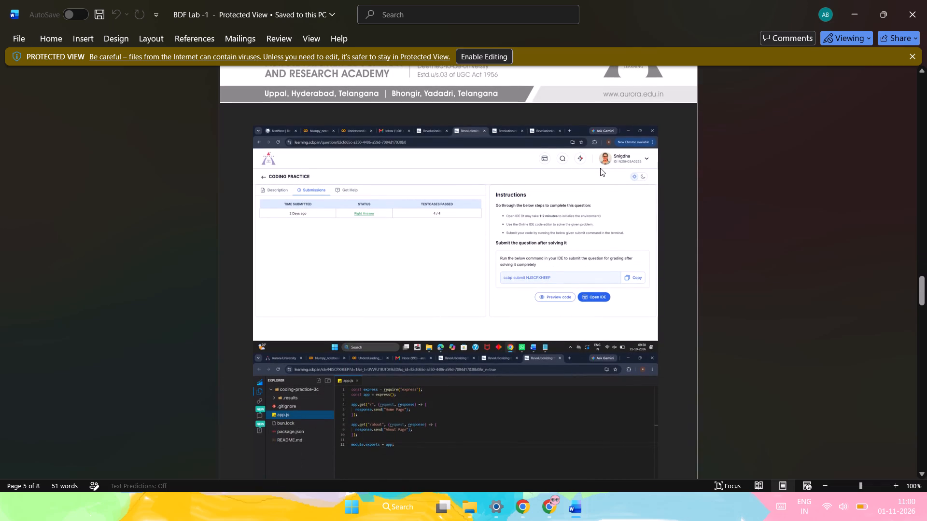
pyautogui.scroll(-3, 600, 168)
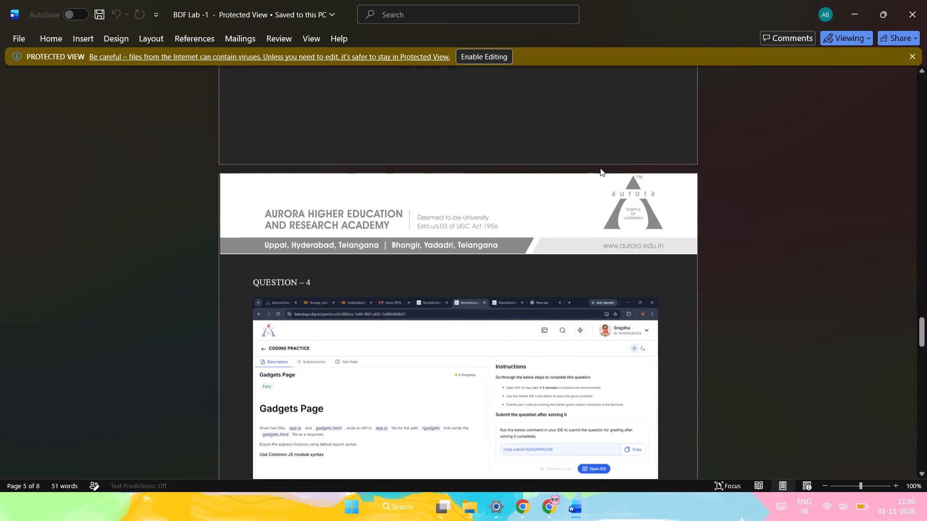
pyautogui.scroll(-2, 600, 168)
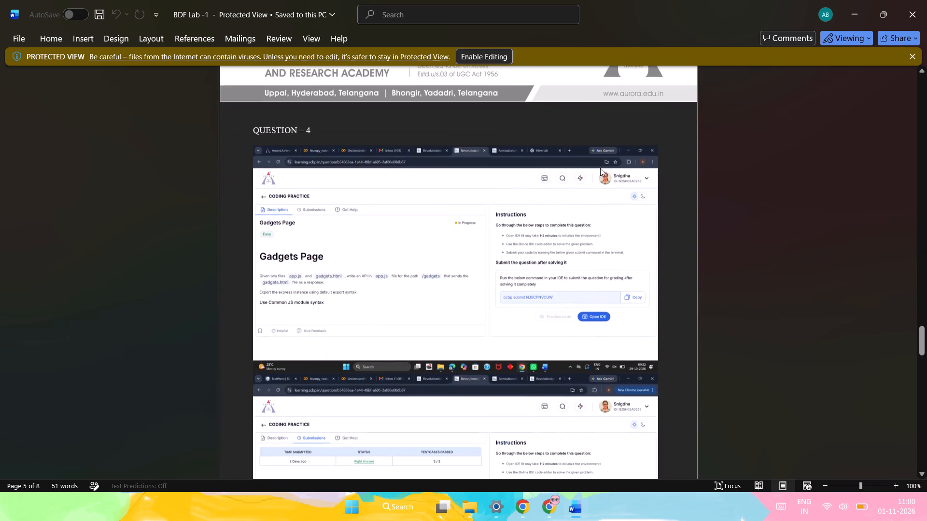
pyautogui.scroll(-2, 600, 168)
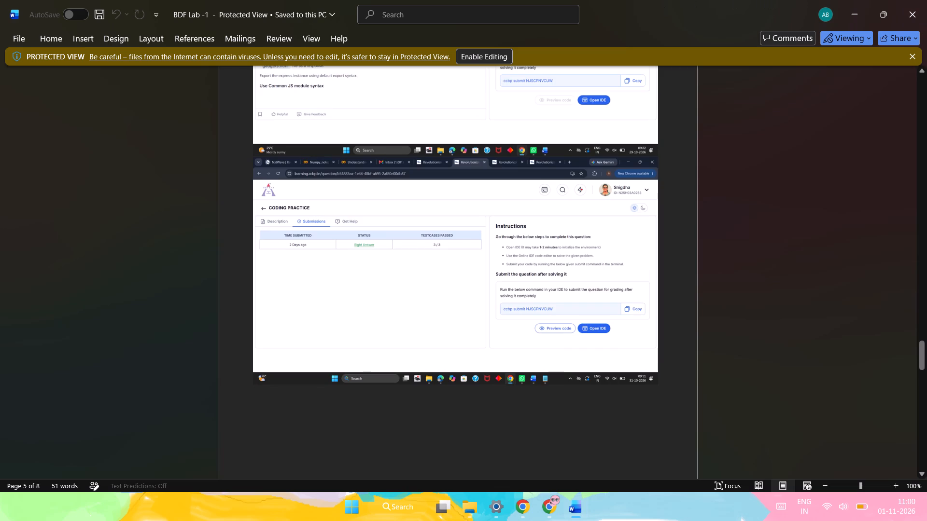
pyautogui.scroll(-2, 701, 184)
pyautogui.scroll(-1, 585, 247)
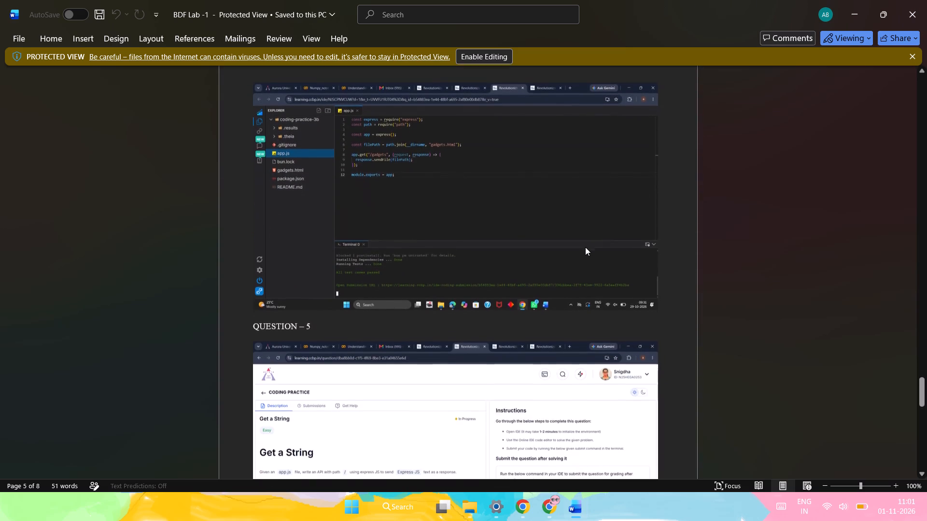
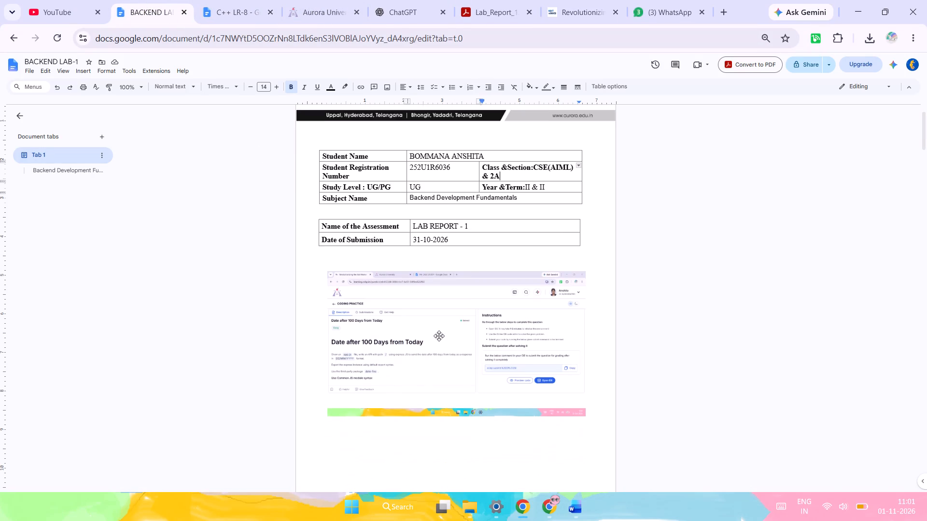
# Examine the code and terminal screenshots for Date after 100 Days from Today in the BACKEND LAB-1 document.
pyautogui.scroll(-4, 439, 336)
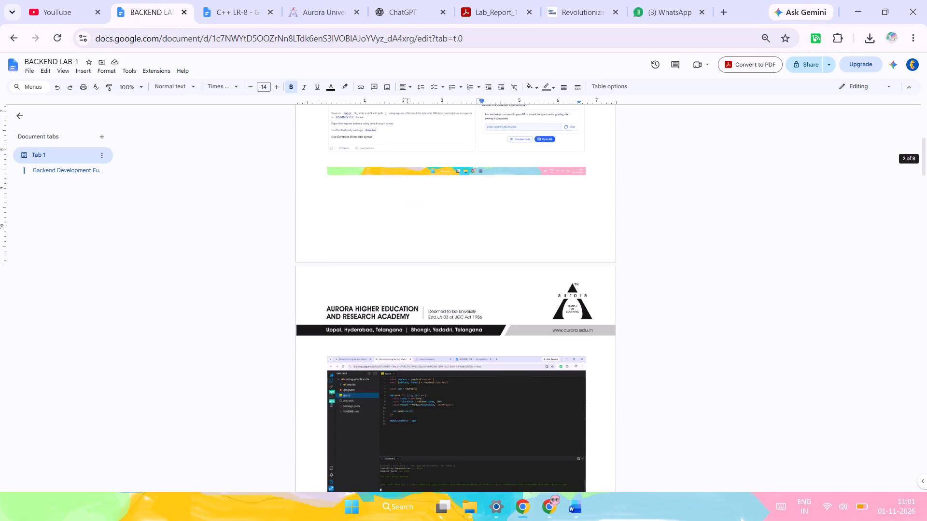
pyautogui.scroll(-4, 439, 336)
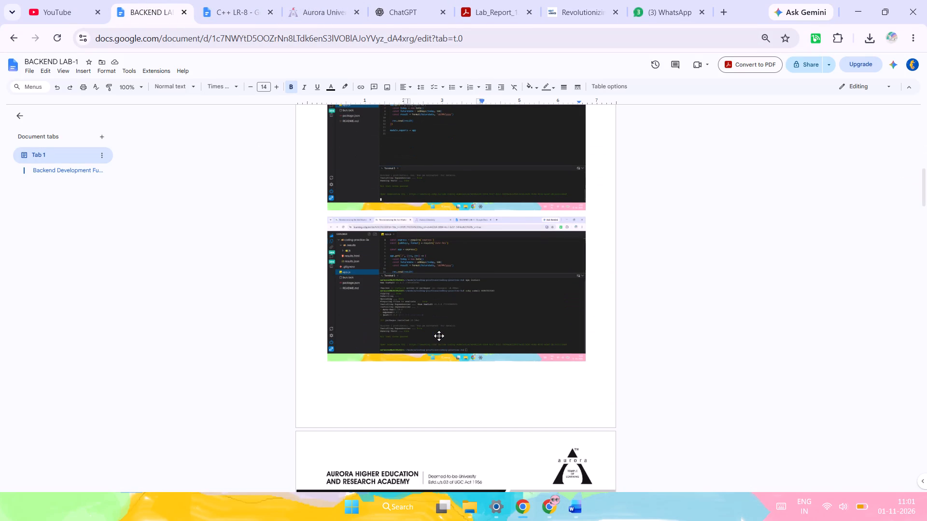
pyautogui.scroll(-1, 439, 336)
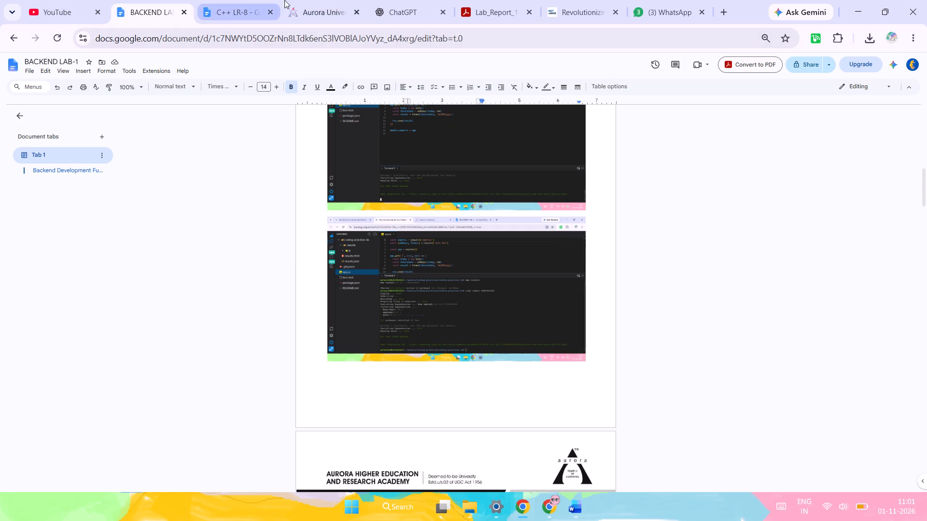
# Switch to the learning portal's Prefix Sum Array page and go to the portal's home page.
pyautogui.click(558, 0)
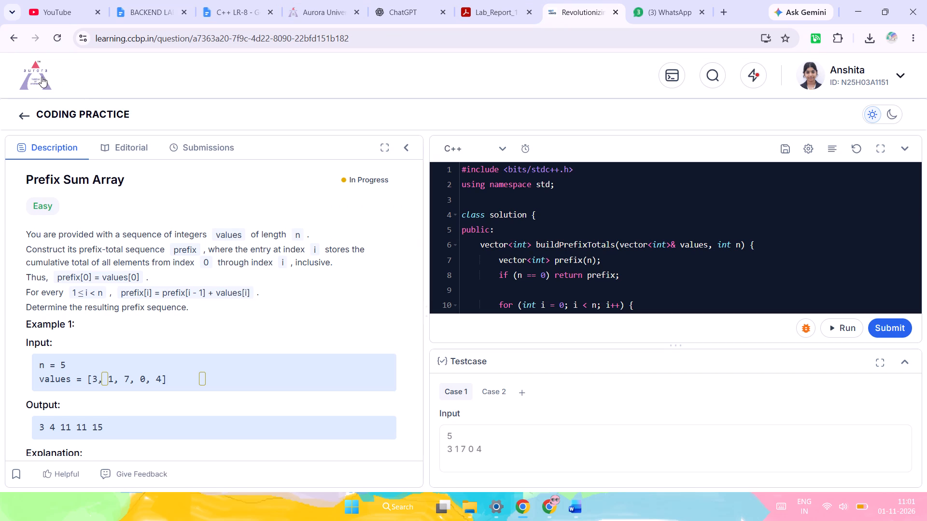
pyautogui.click(42, 77)
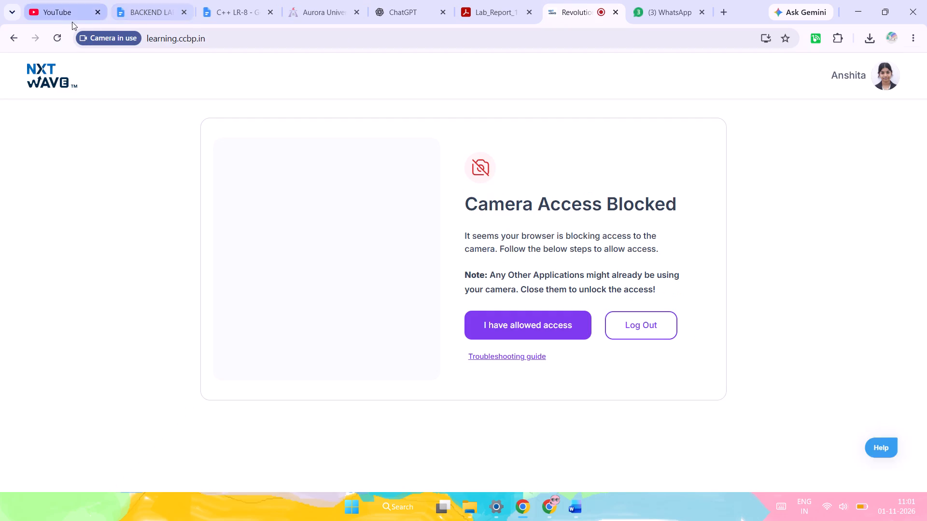
# Turn on Camera access in the Windows privacy settings and complete the learning portal's Face ID verification.
pyautogui.click(89, 35)
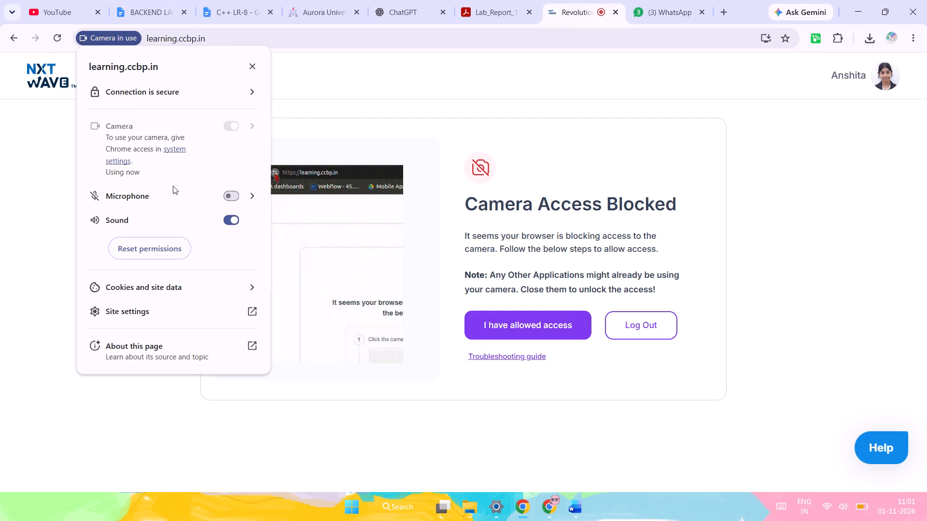
pyautogui.click(167, 152)
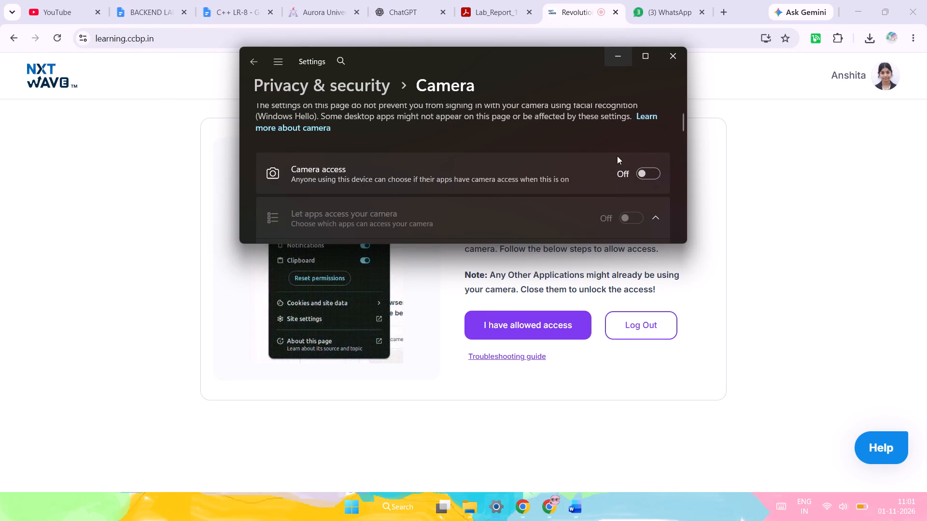
pyautogui.click(643, 177)
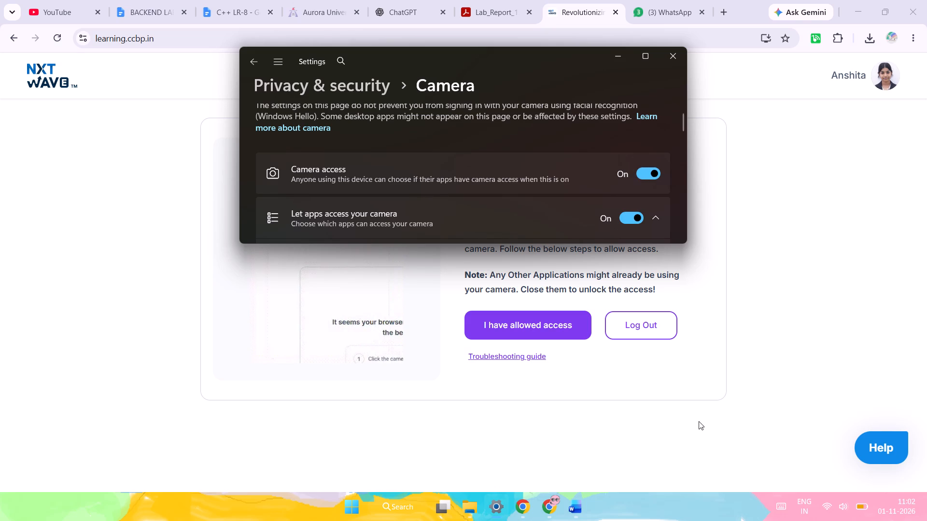
pyautogui.click(679, 411)
pyautogui.click(533, 335)
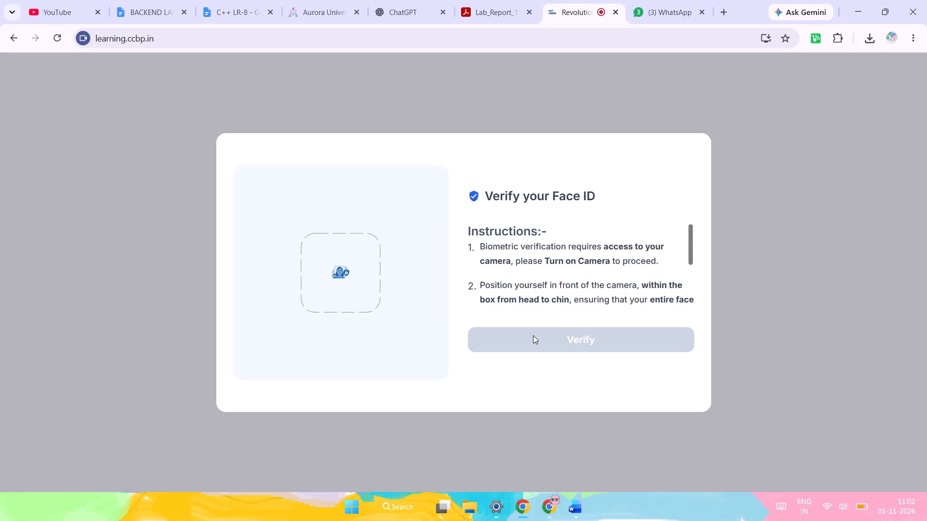
pyautogui.click(539, 367)
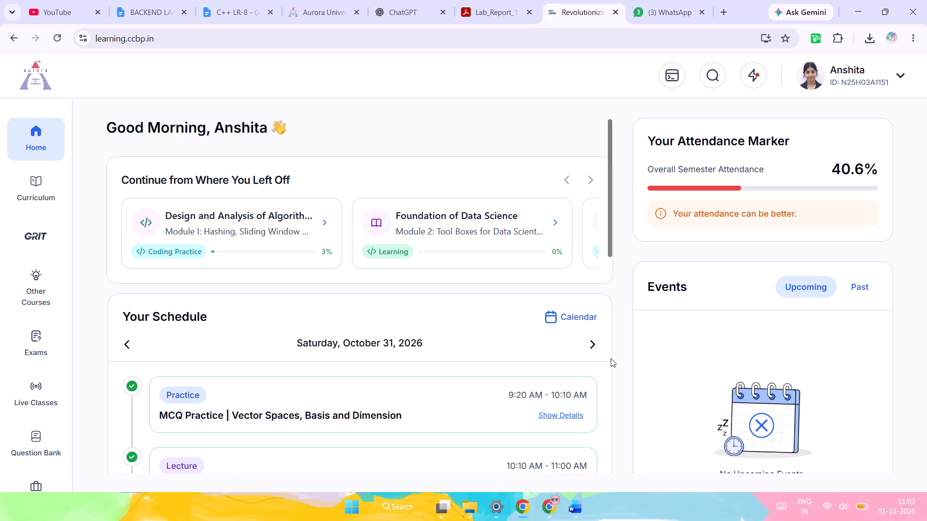
# Resume the Backend Development Fundamentals coding practice for SQLite and Database Operations from the home page.
pyautogui.scroll(-2, 597, 346)
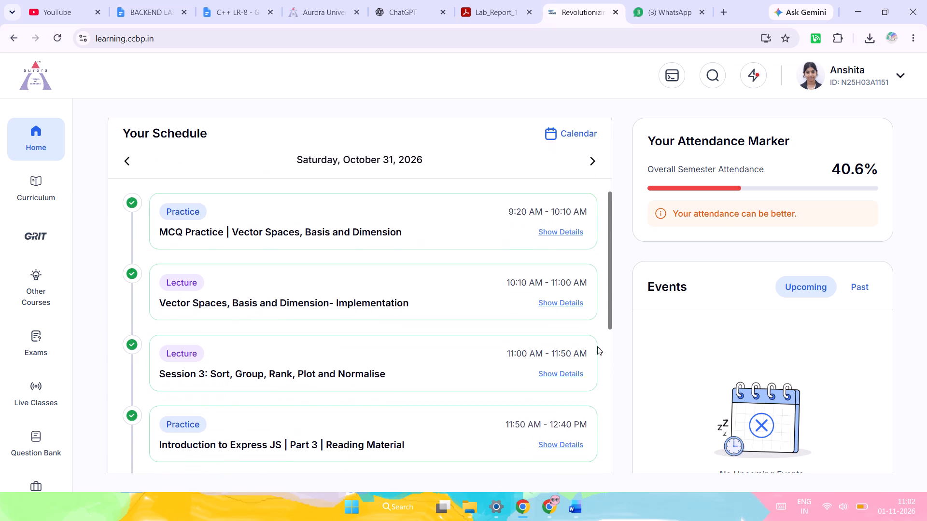
pyautogui.scroll(1, 597, 346)
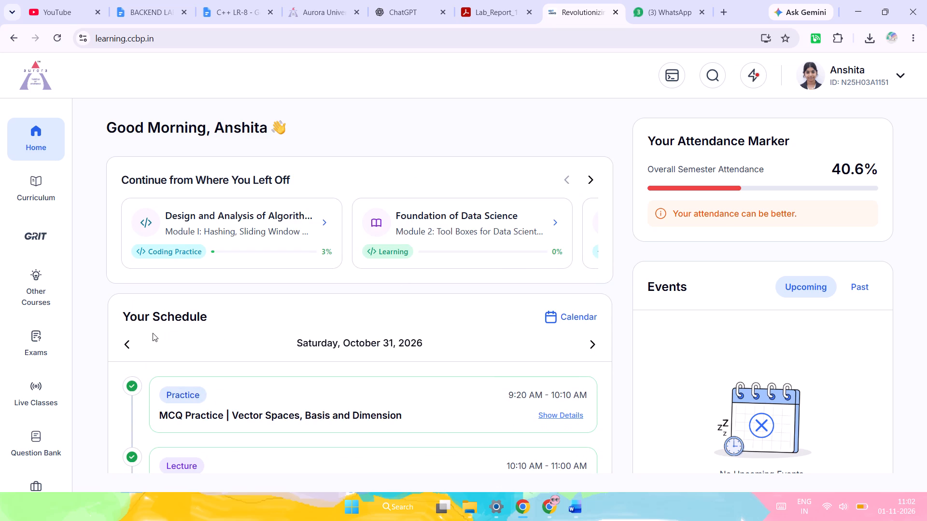
pyautogui.scroll(-5, 153, 333)
pyautogui.scroll(1, 153, 333)
pyautogui.scroll(1, 153, 247)
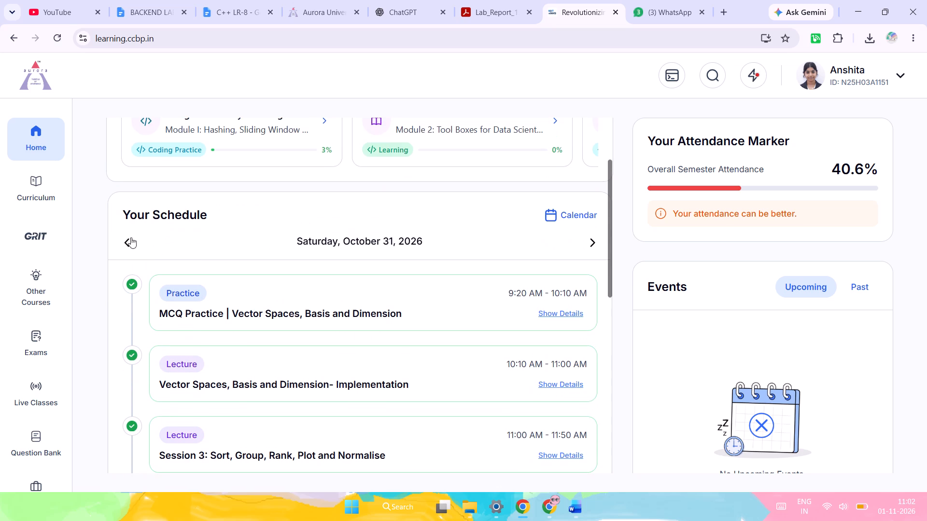
pyautogui.scroll(1, 130, 243)
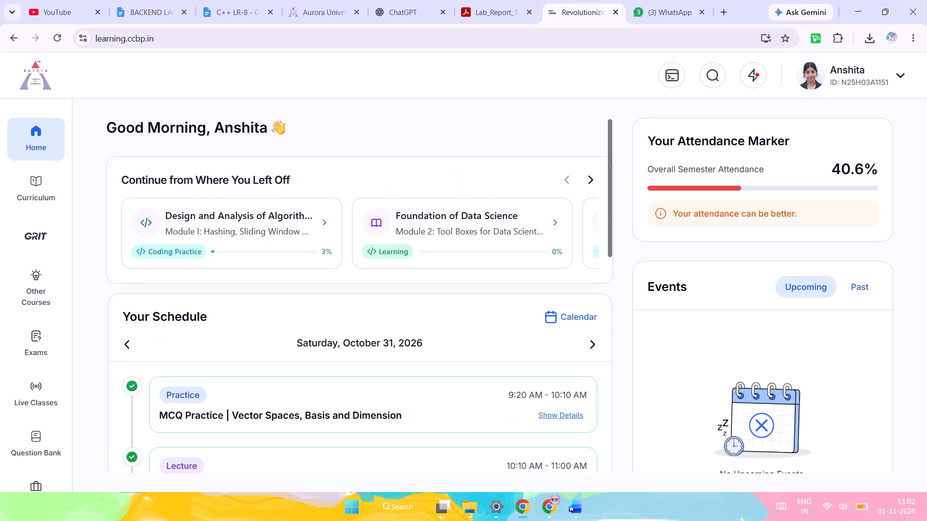
pyautogui.click(591, 181)
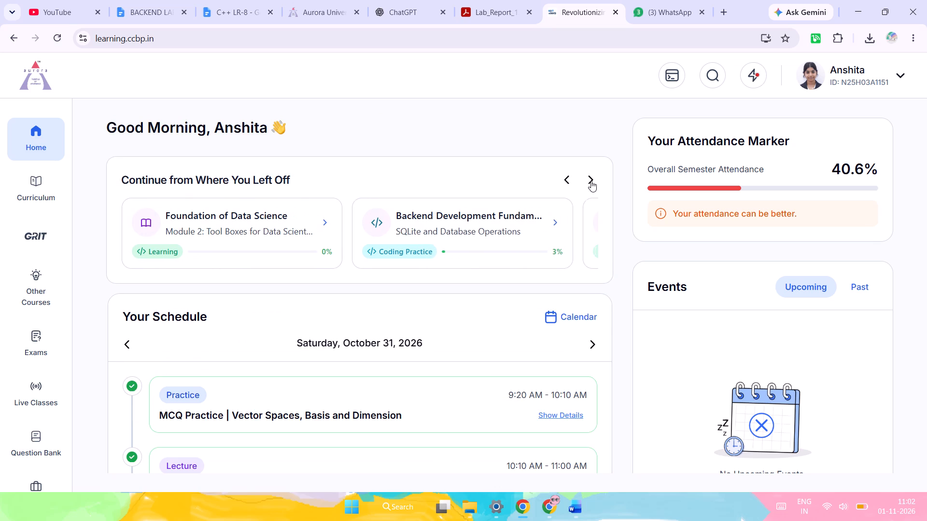
pyautogui.click(538, 226)
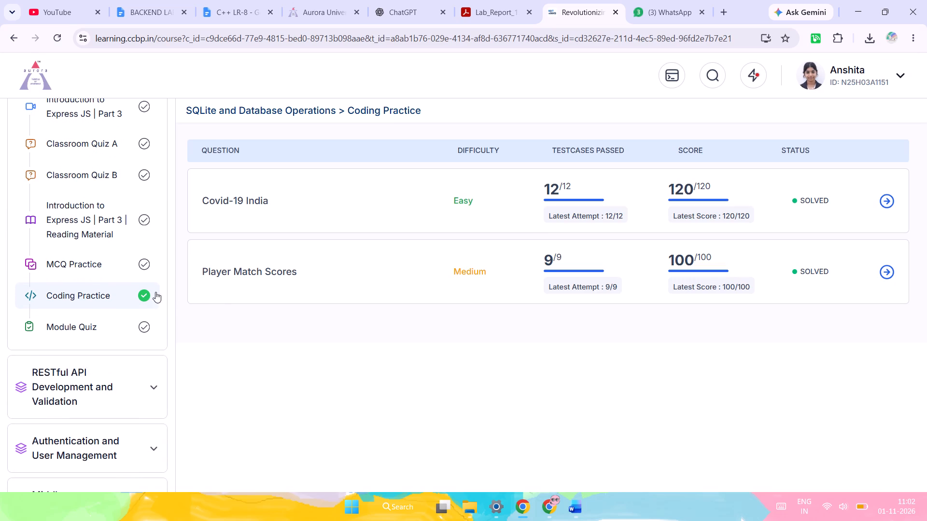
# Open the Date after 100 Days from Today question from the NodeJS and ExpressJS module's Coding Practice.
pyautogui.scroll(3, 86, 287)
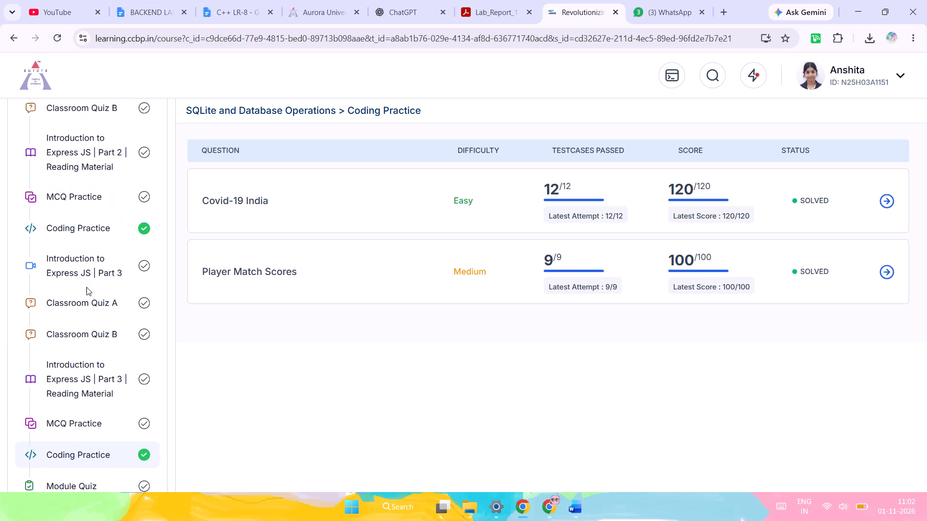
pyautogui.scroll(3, 65, 206)
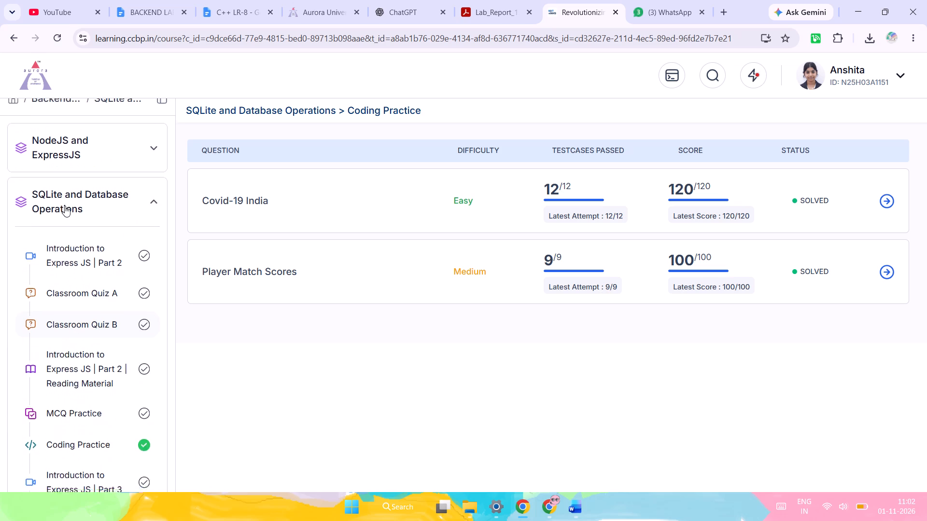
pyautogui.click(136, 165)
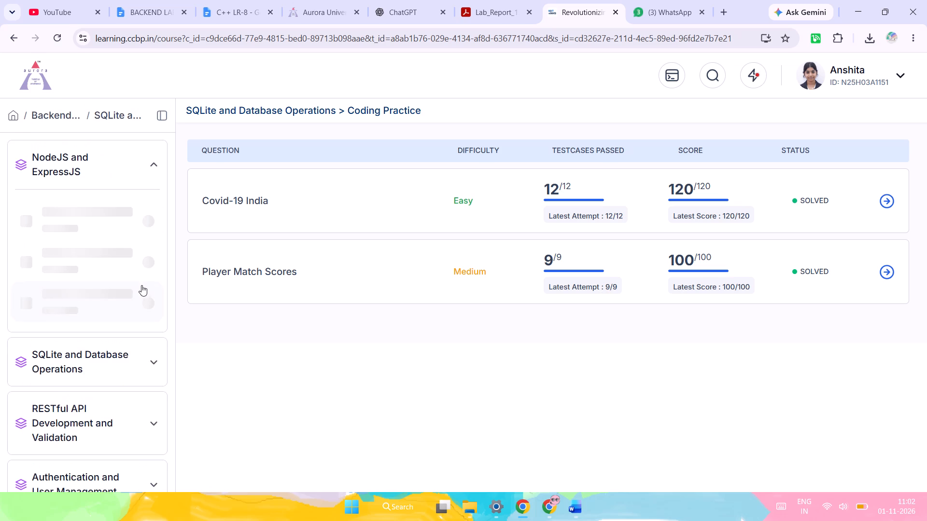
pyautogui.scroll(-1, 110, 444)
pyautogui.scroll(-1, 109, 381)
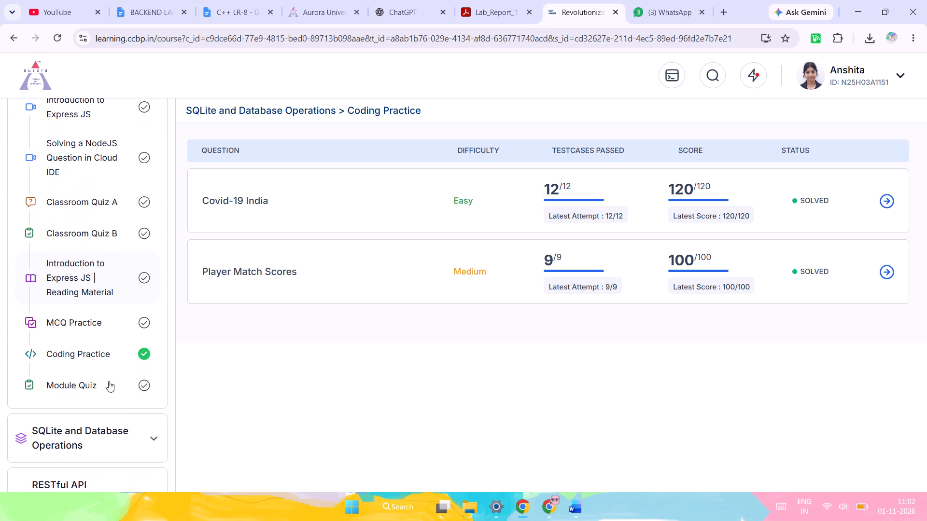
pyautogui.click(96, 344)
pyautogui.click(378, 227)
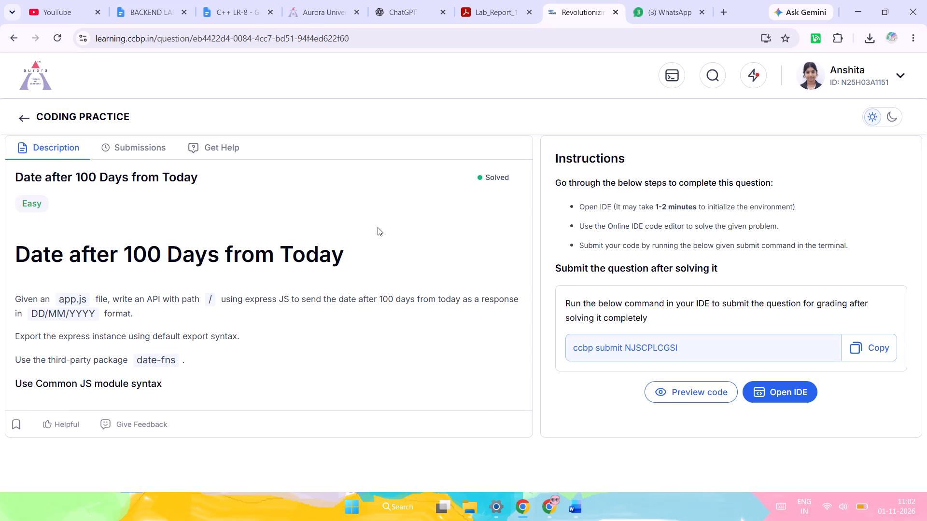
# Display the submission history for Date after 100 Days from Today.
pyautogui.click(130, 151)
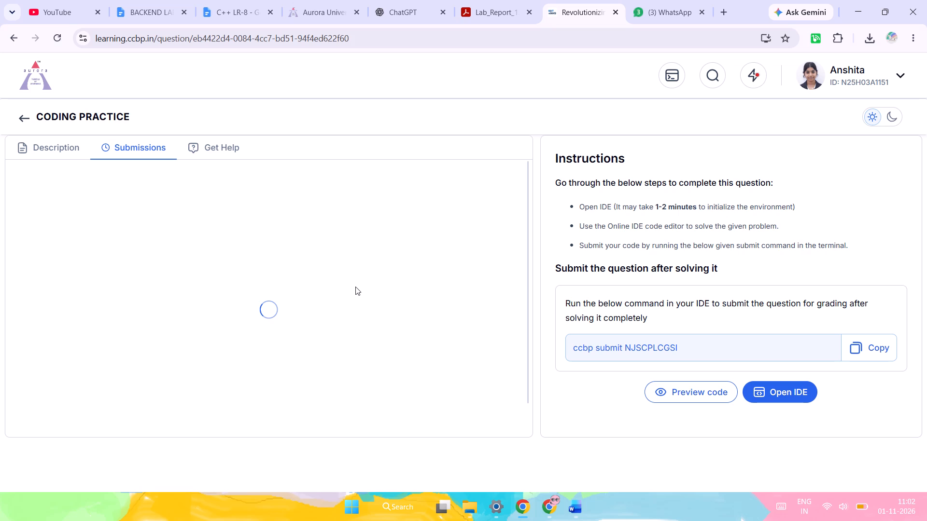
pyautogui.press('Print')
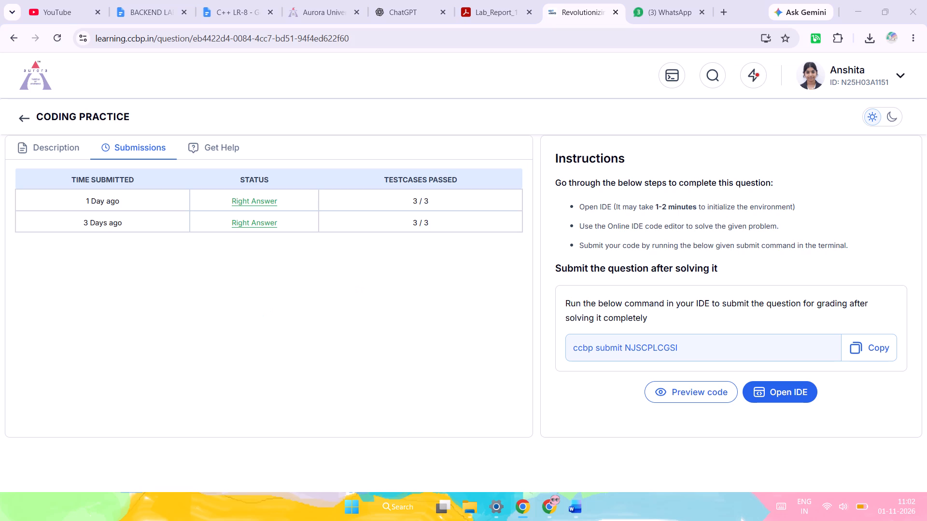
pyautogui.click(540, 23)
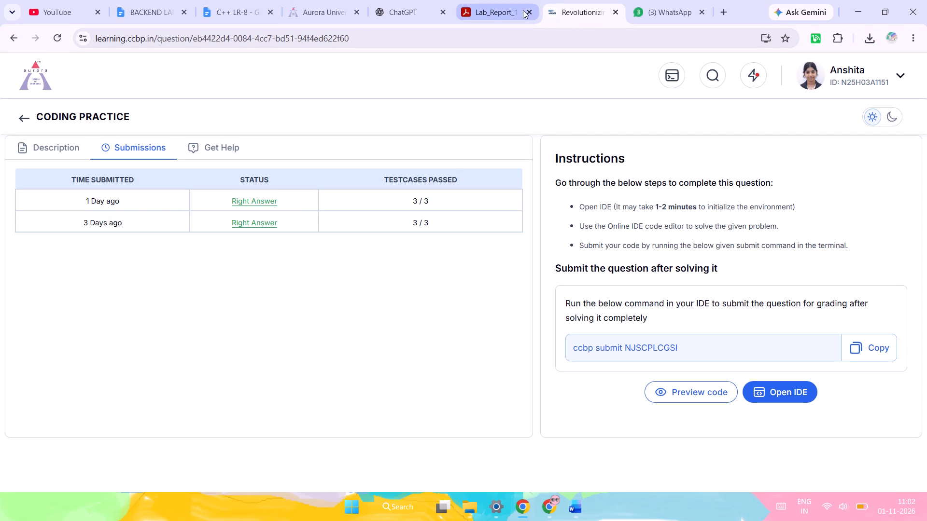
# Close the Lab_Report PDF, ChatGPT and YouTube pages in the browser.
pyautogui.click(529, 10)
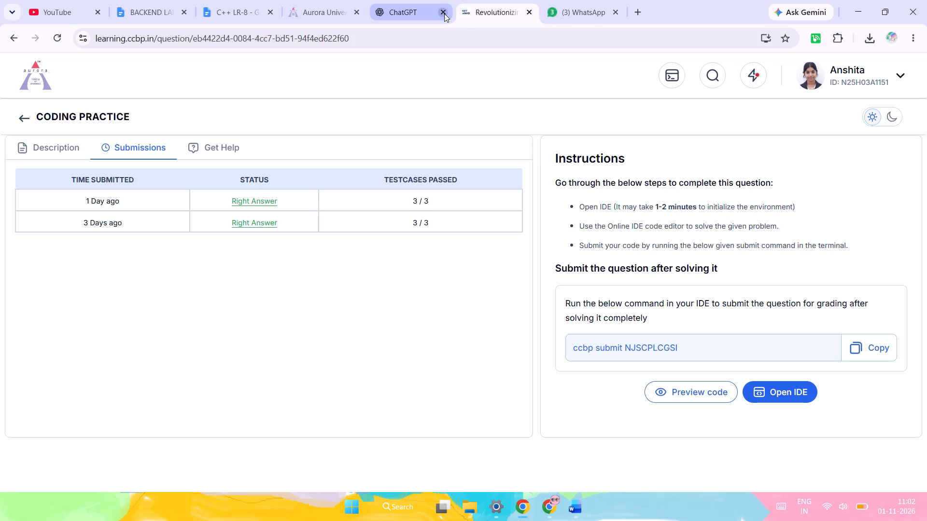
pyautogui.click(444, 14)
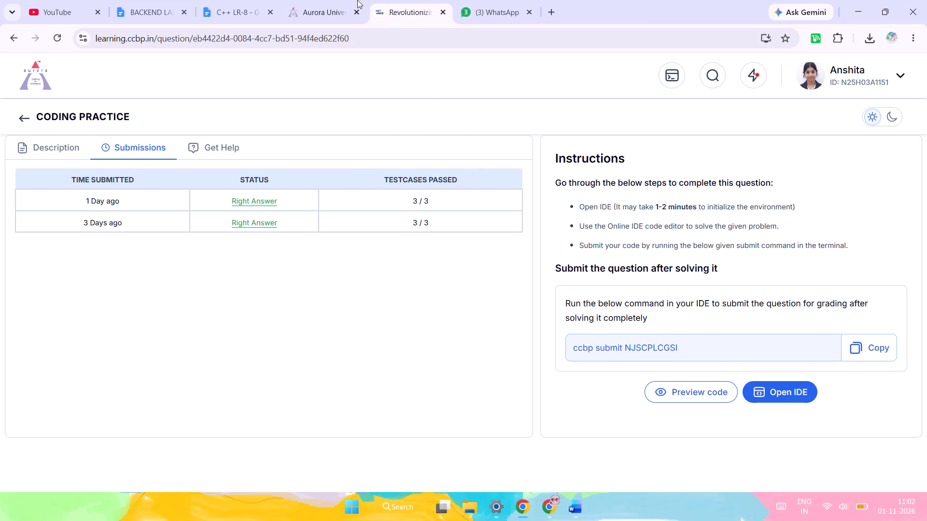
pyautogui.click(98, 12)
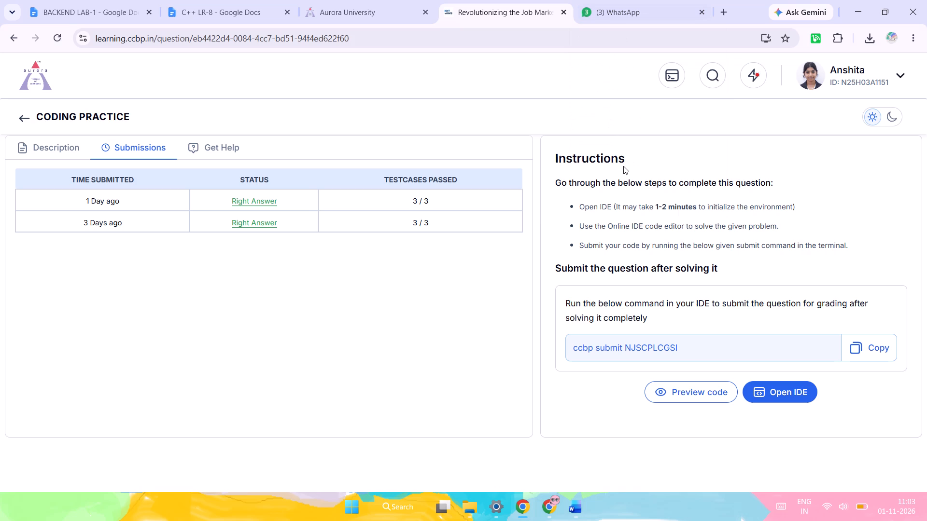
# Capture a full-screen screenshot of the Date after 100 Days from Today submissions page.
pyautogui.press('BackSpace')
pyautogui.press('Print')
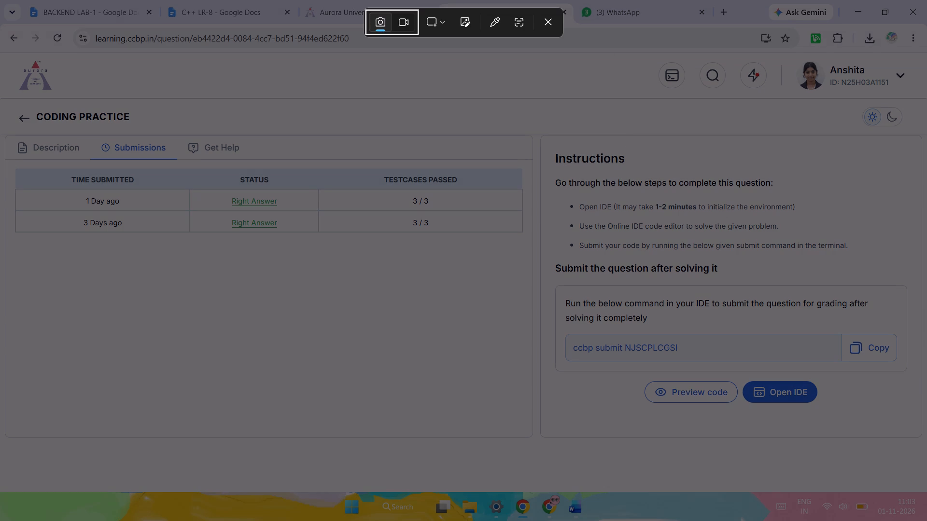
pyautogui.click(439, 26)
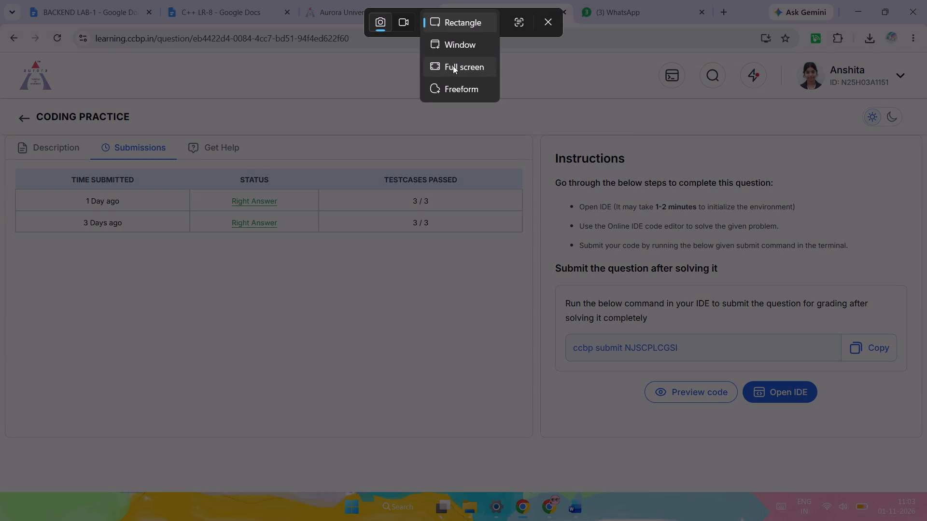
pyautogui.click(453, 66)
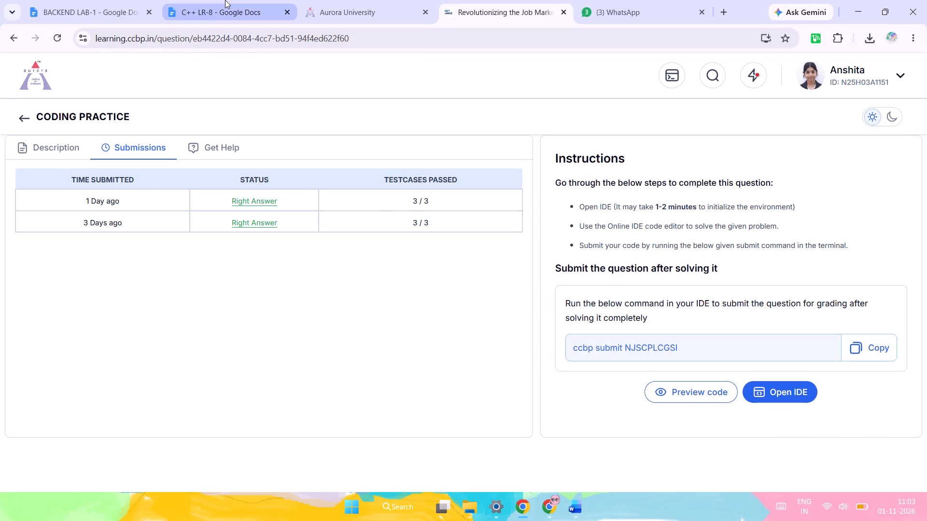
# In the BACKEND LAB-1 document, add three line breaks after the last Date after 100 Days code screenshot and paste the captured submissions image.
pyautogui.click(92, 0)
pyautogui.scroll(9, 333, 296)
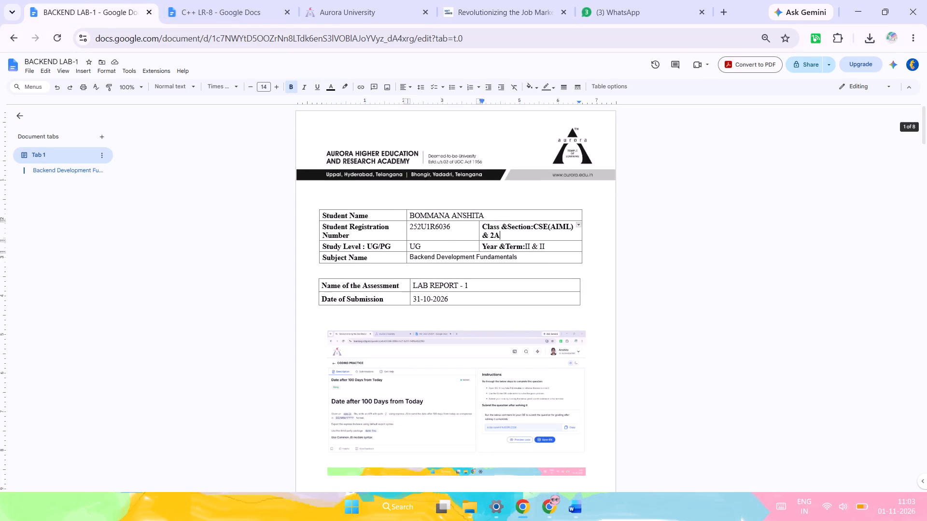
pyautogui.scroll(3, 333, 296)
pyautogui.scroll(-7, 333, 296)
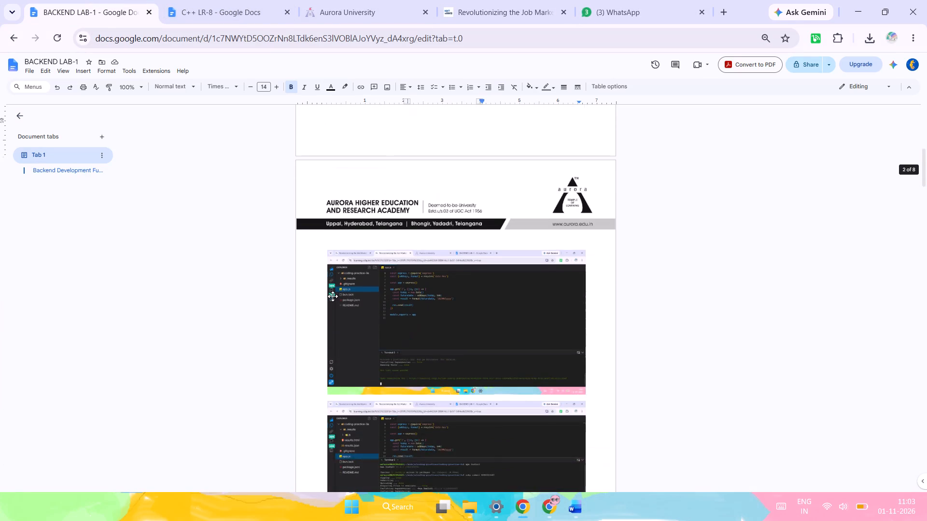
pyautogui.scroll(-3, 333, 296)
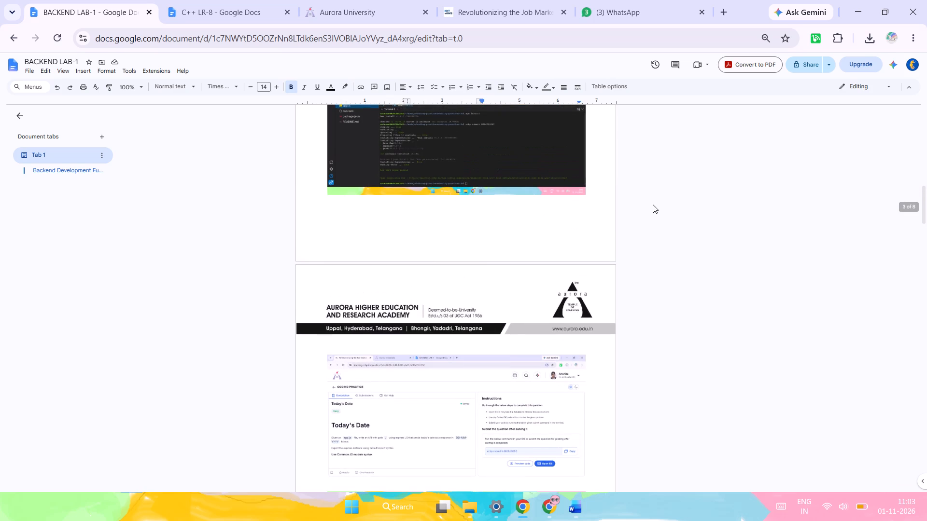
pyautogui.click(599, 190)
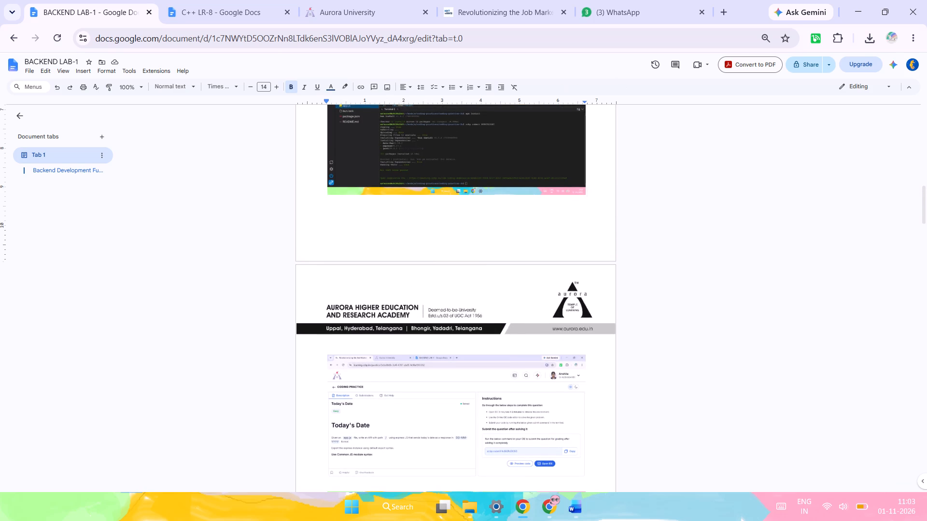
pyautogui.press('Return')
pyautogui.press('Return')
pyautogui.press('Return')
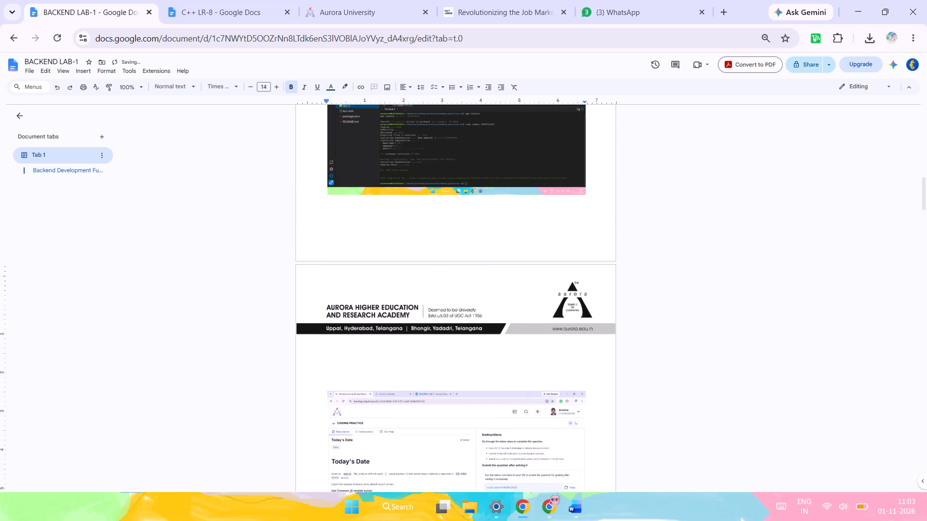
pyautogui.hotkey('ctrl', 'v')
# Add a new line after the last Today's Date code screenshot, just before the API Routing section.
pyautogui.scroll(-1, 599, 190)
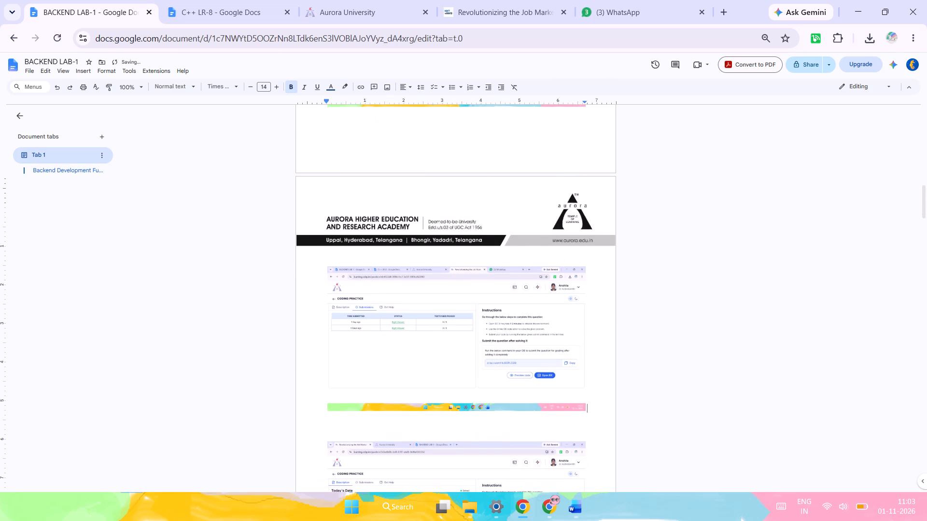
pyautogui.scroll(-1, 529, 193)
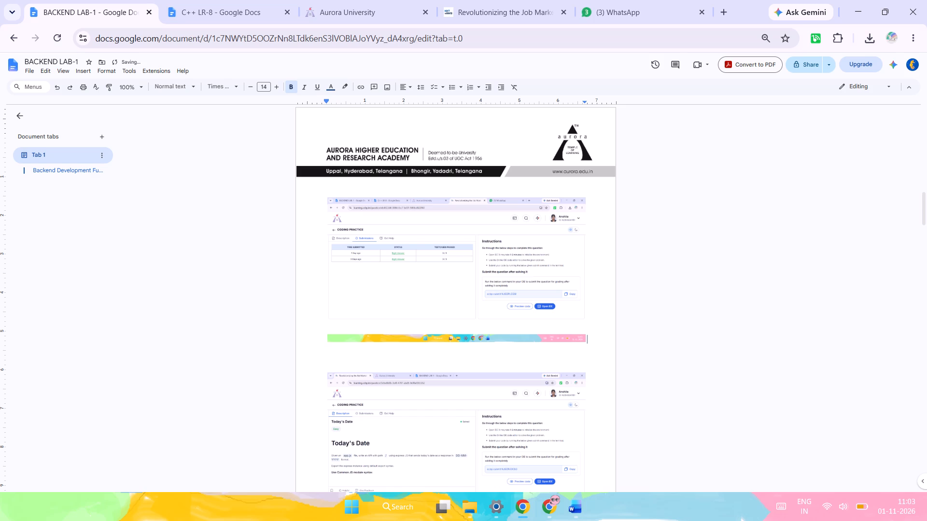
pyautogui.scroll(-4, 529, 193)
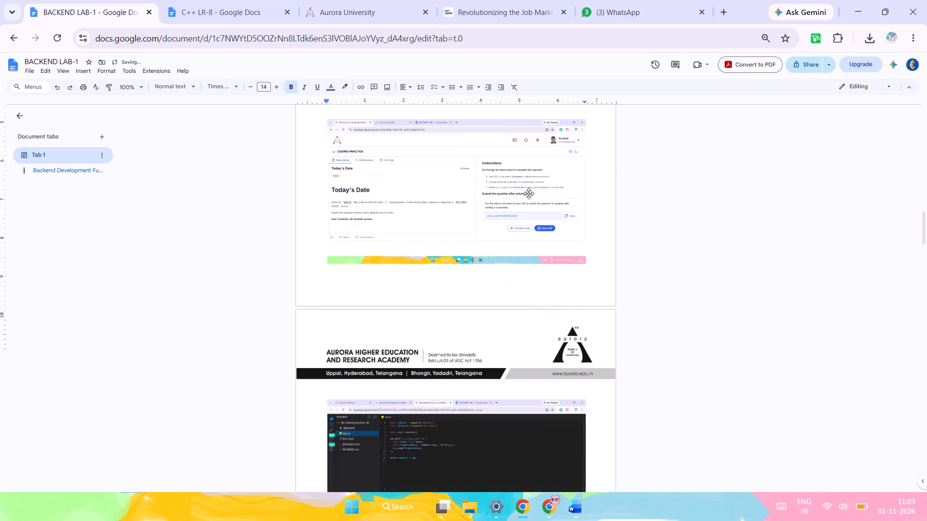
pyautogui.scroll(-6, 529, 193)
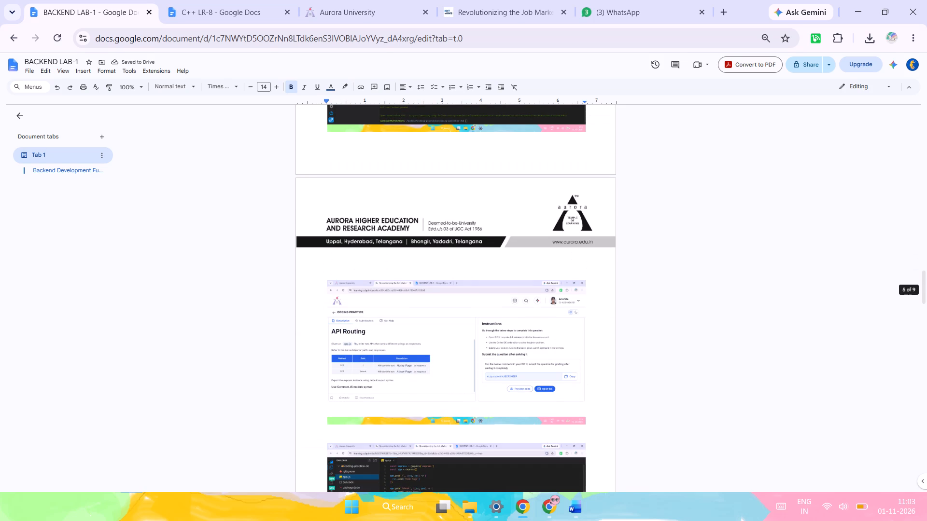
pyautogui.scroll(1, 573, 308)
pyautogui.click(605, 208)
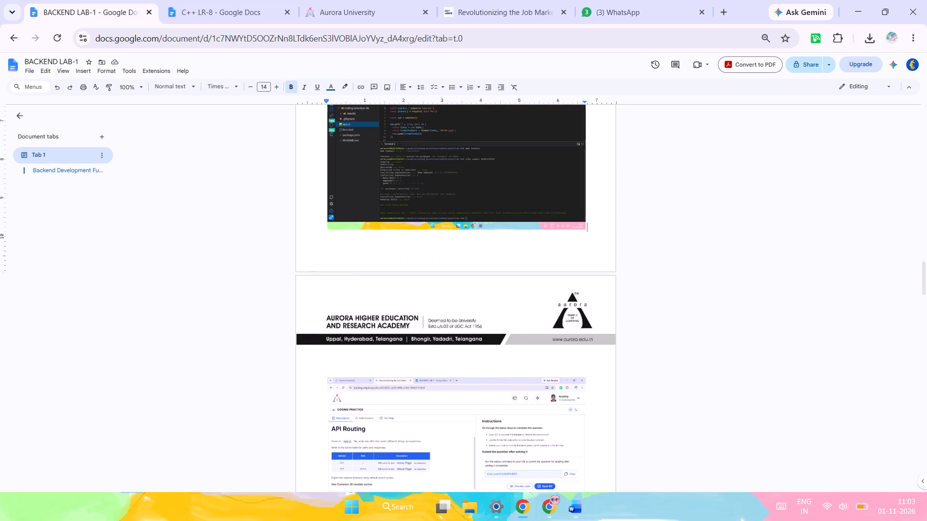
pyautogui.press('Return')
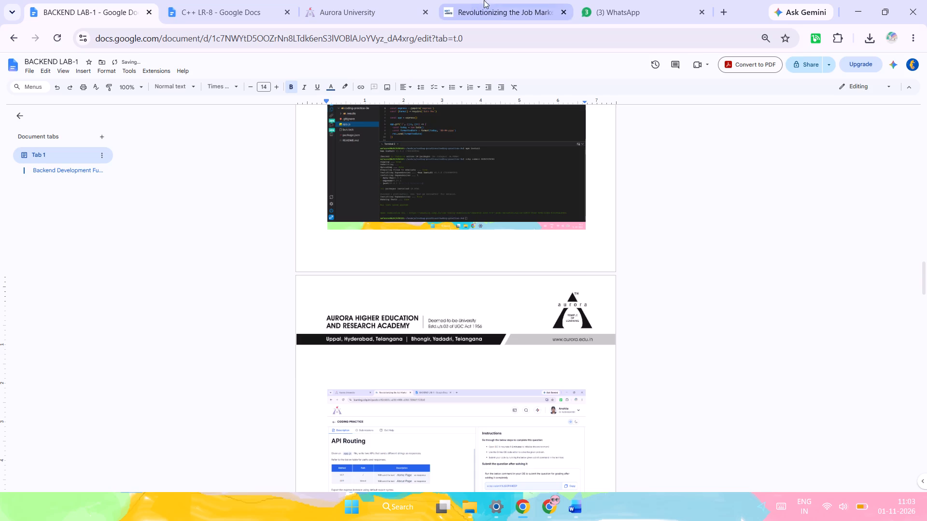
# On the learning portal, open the Today's Date question's submission history and capture a full-screen screenshot of it.
pyautogui.click(505, 0)
pyautogui.hscroll(6, 378, 282)
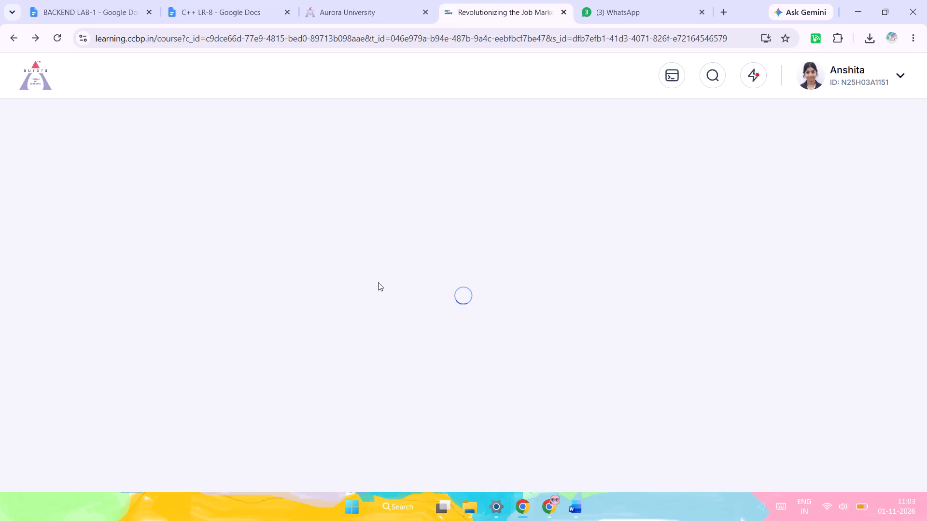
pyautogui.click(379, 290)
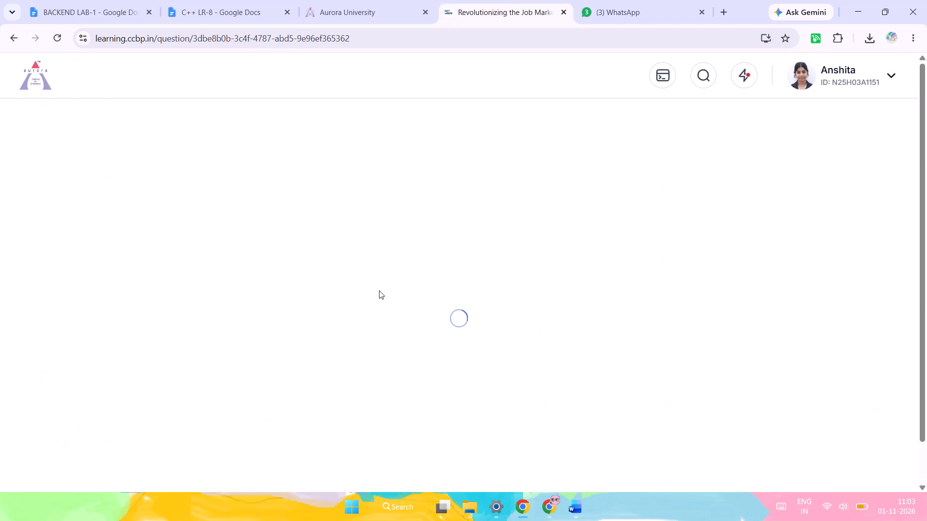
pyautogui.click(144, 143)
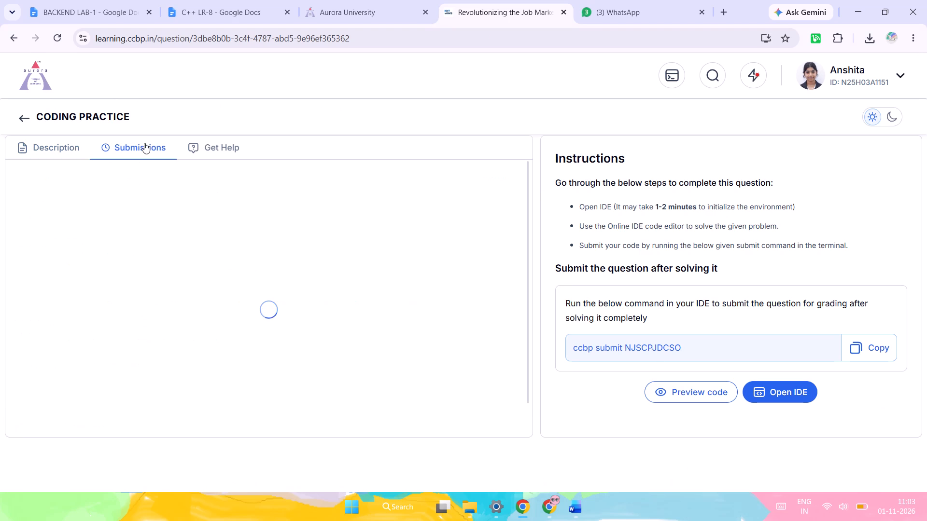
pyautogui.press('Print')
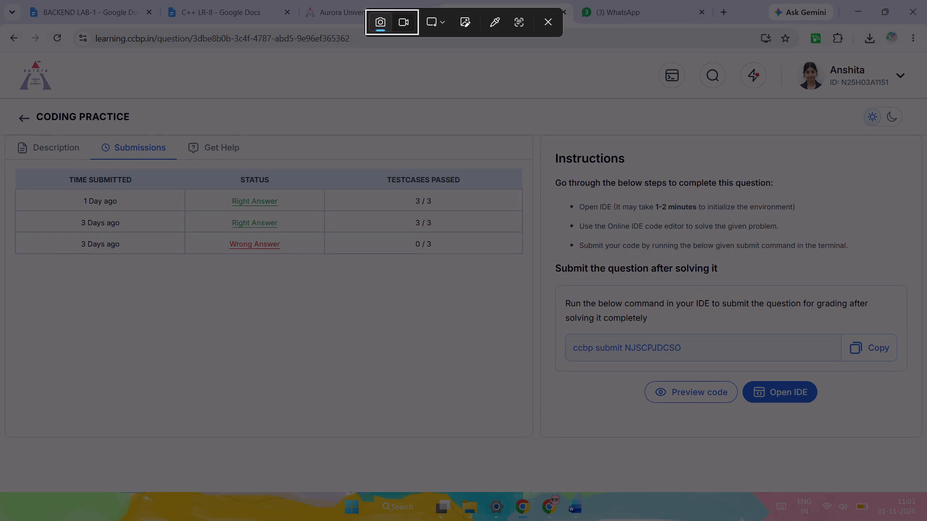
pyautogui.click(434, 19)
pyautogui.click(449, 65)
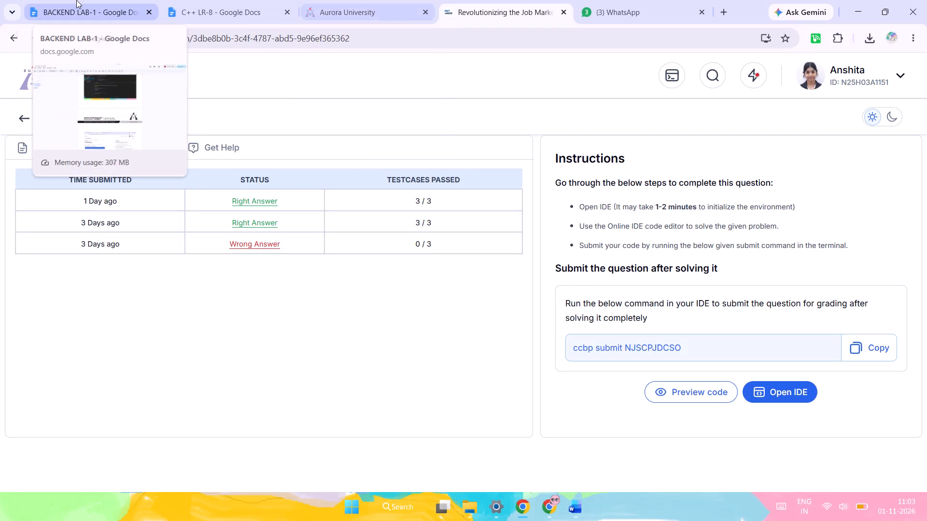
# Paste the Today's Date submissions screenshot into the BACKEND LAB-1 document on the new line before the API Routing section.
pyautogui.click(76, 0)
pyautogui.scroll(-1, 394, 278)
pyautogui.hotkey('ctrl', 'v')
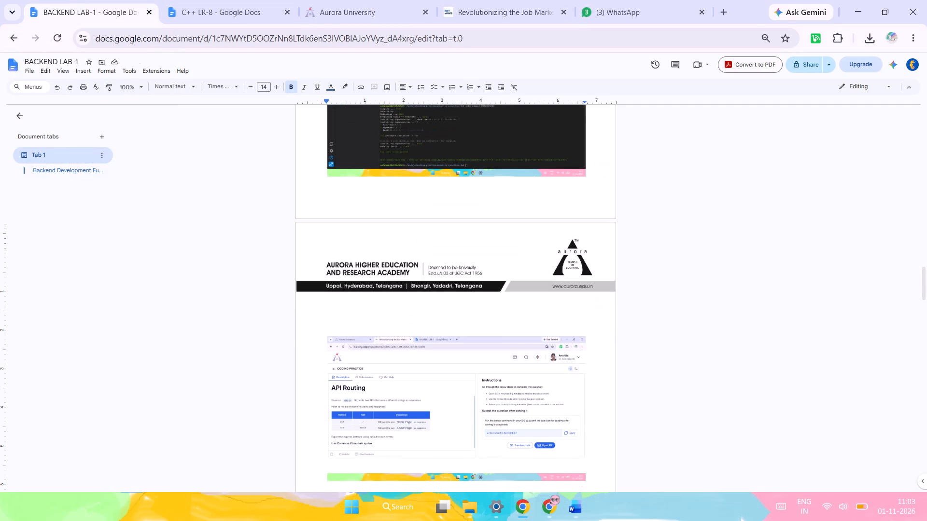
pyautogui.scroll(-3, 394, 278)
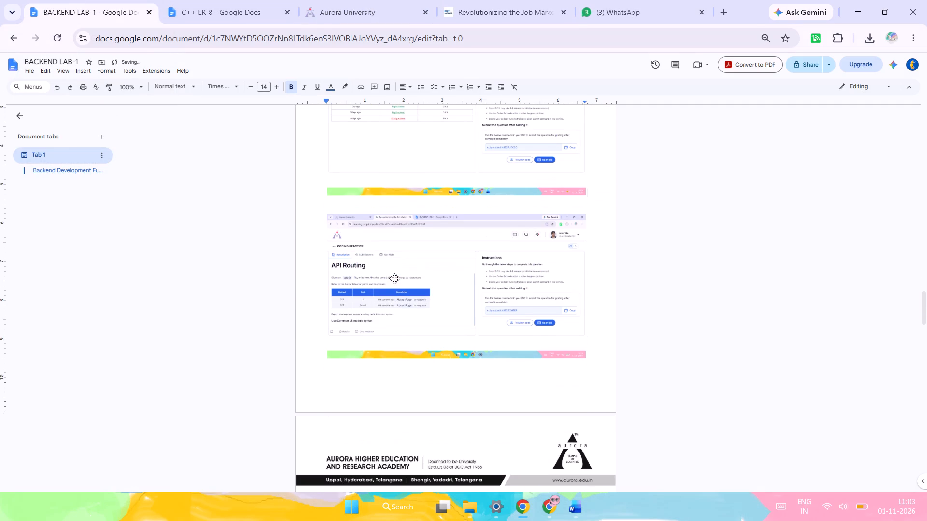
# On the learning portal, open the API Routing question's submission history and capture a full-screen screenshot of it.
pyautogui.click(473, 0)
pyautogui.hscroll(6, 394, 132)
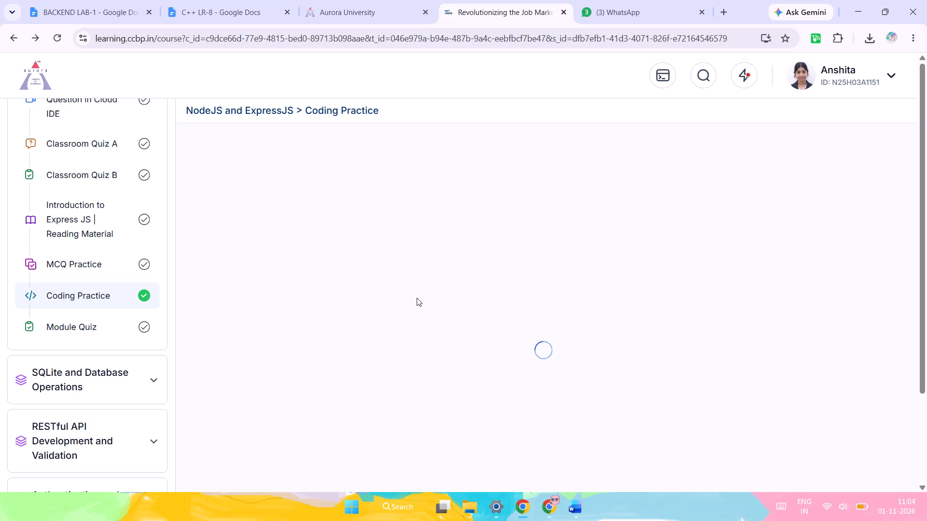
pyautogui.click(351, 352)
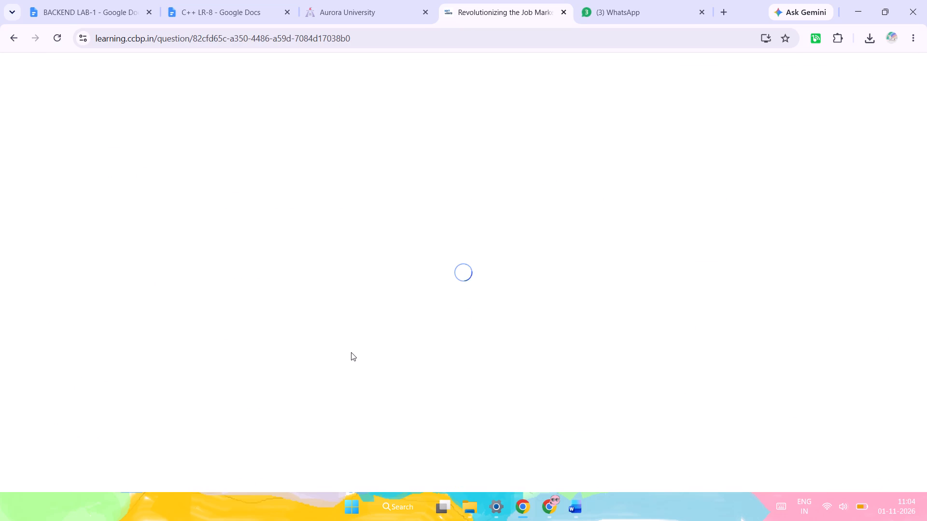
pyautogui.click(141, 158)
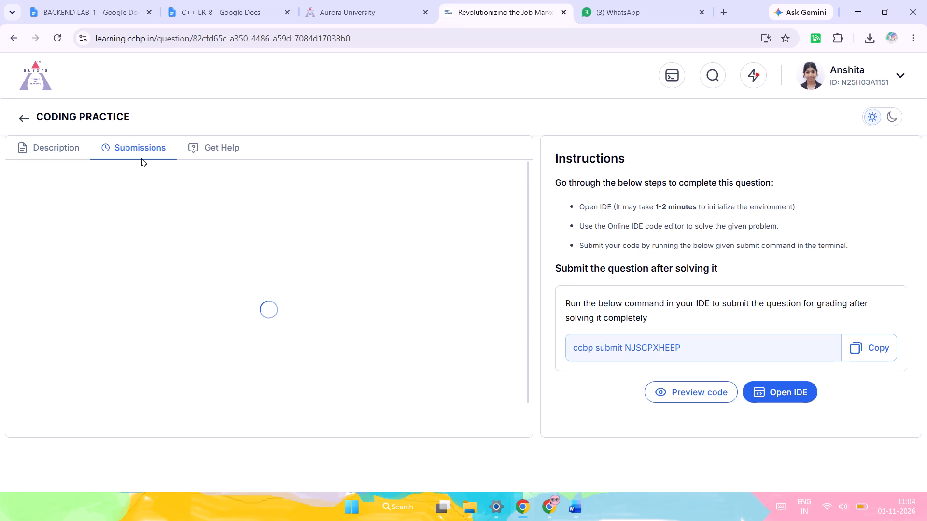
pyautogui.press('Print')
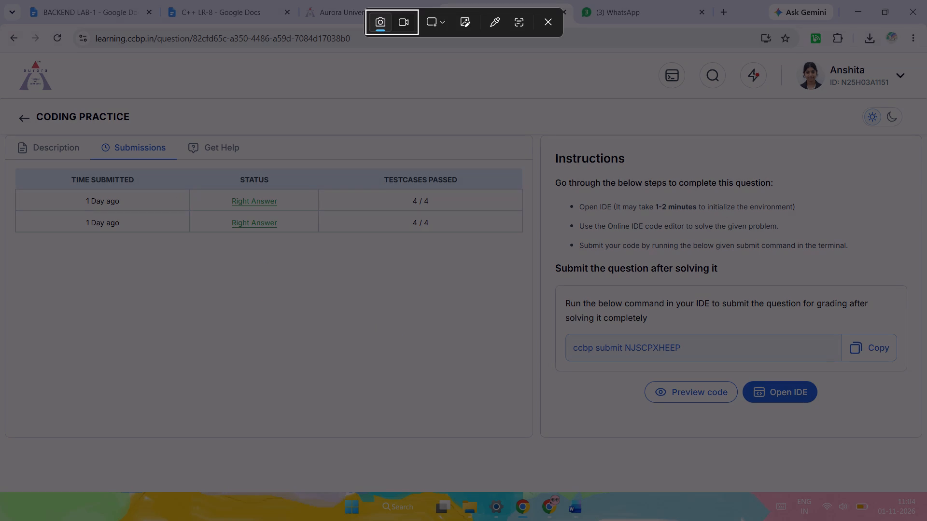
pyautogui.click(442, 15)
pyautogui.click(448, 66)
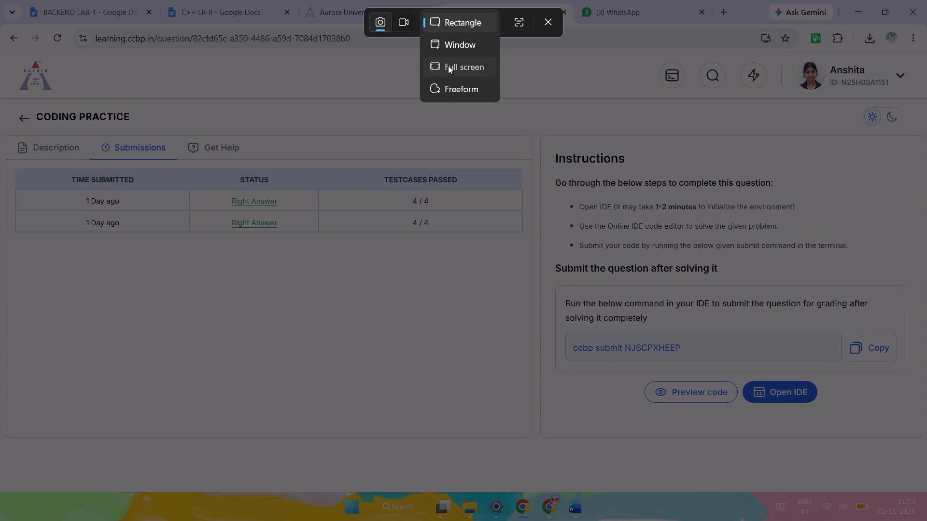
# In BACKEND LAB-1, add three line breaks after the last API Routing code screenshot and paste the captured submissions image before Gadgets Page.
pyautogui.click(118, 0)
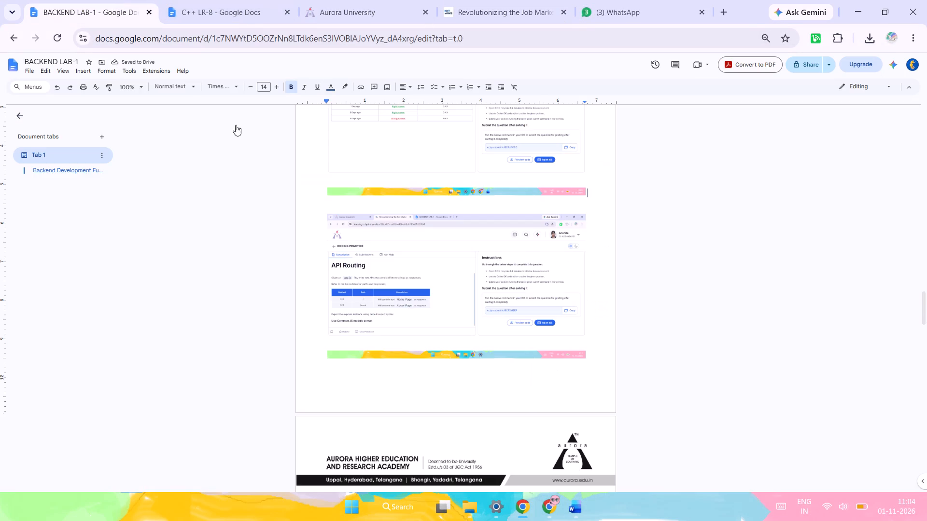
pyautogui.scroll(-6, 407, 293)
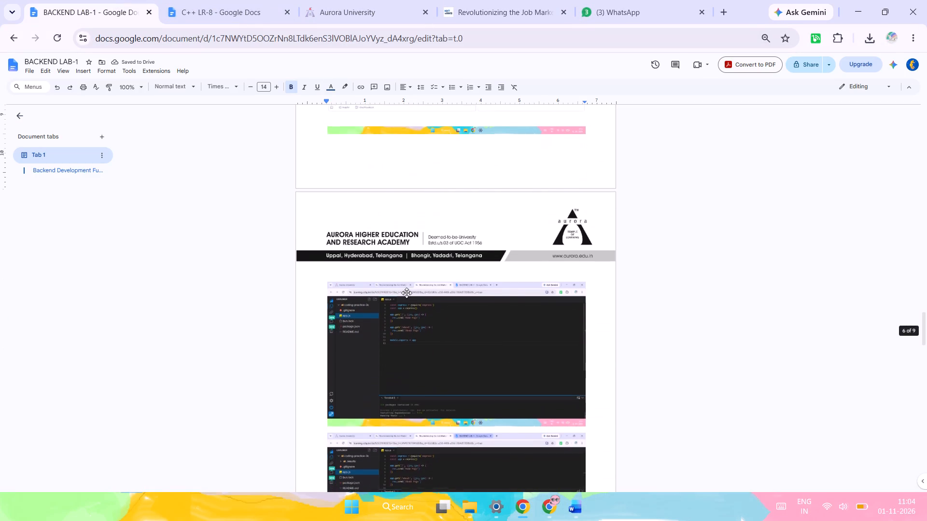
pyautogui.scroll(-4, 407, 293)
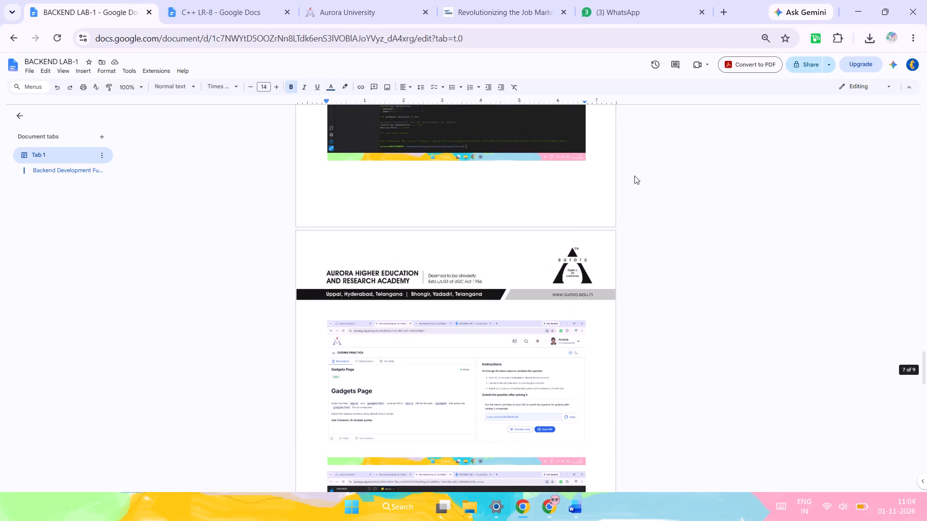
pyautogui.click(602, 150)
pyautogui.press('Return')
pyautogui.press('Return')
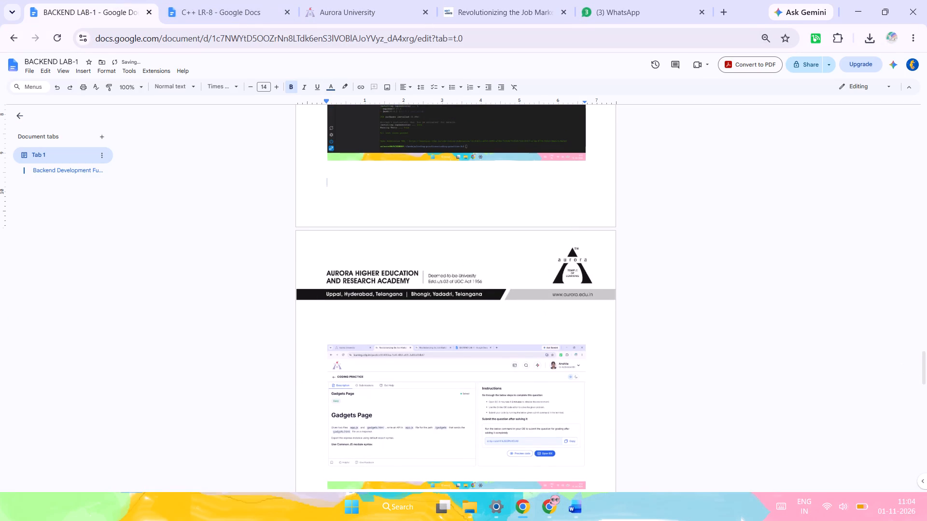
pyautogui.press('Return')
pyautogui.hotkey('ctrl', 'v')
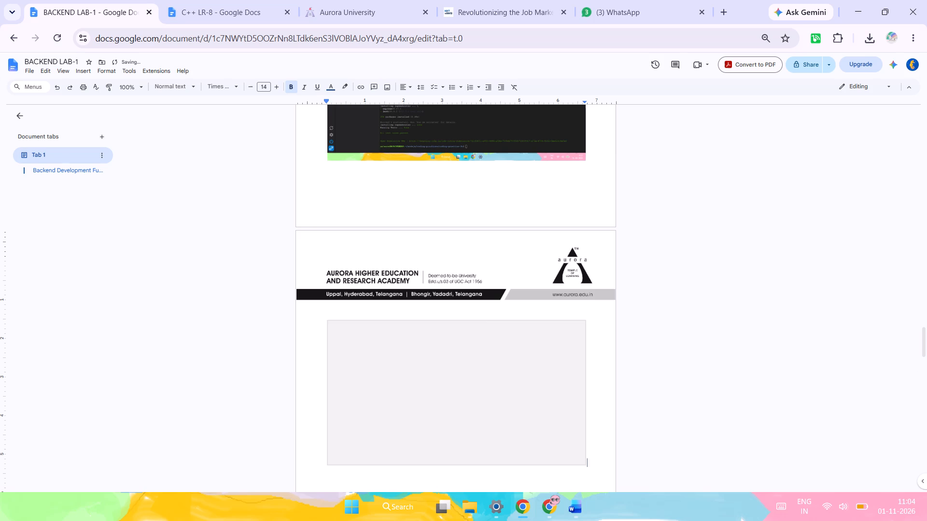
pyautogui.scroll(-2, 602, 150)
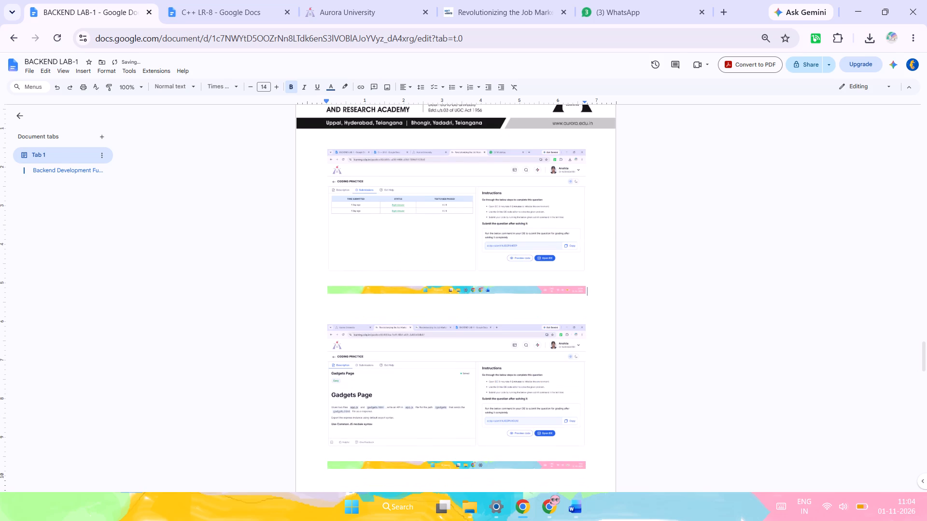
pyautogui.scroll(-1, 602, 150)
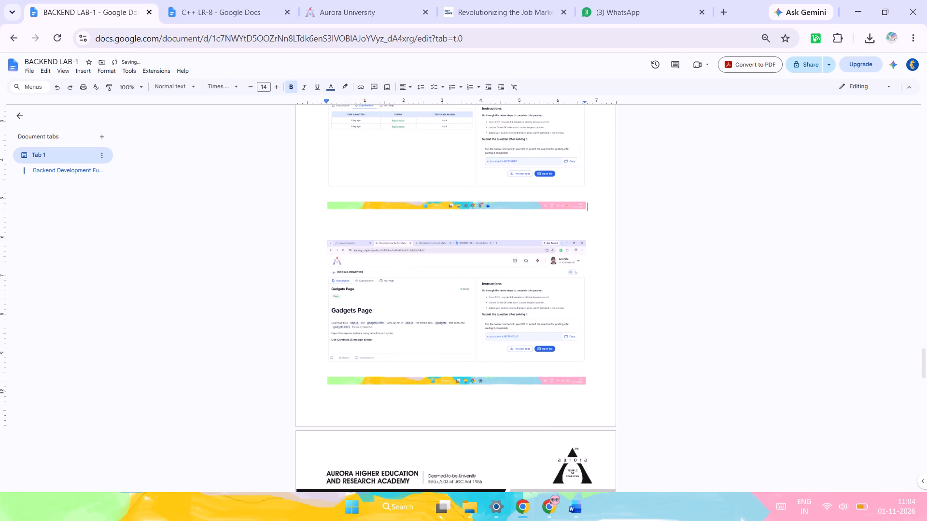
# On the learning portal, open the Gadgets Page question's submission history and capture a full-screen screenshot of it.
pyautogui.click(502, 0)
pyautogui.hscroll(6, 450, 123)
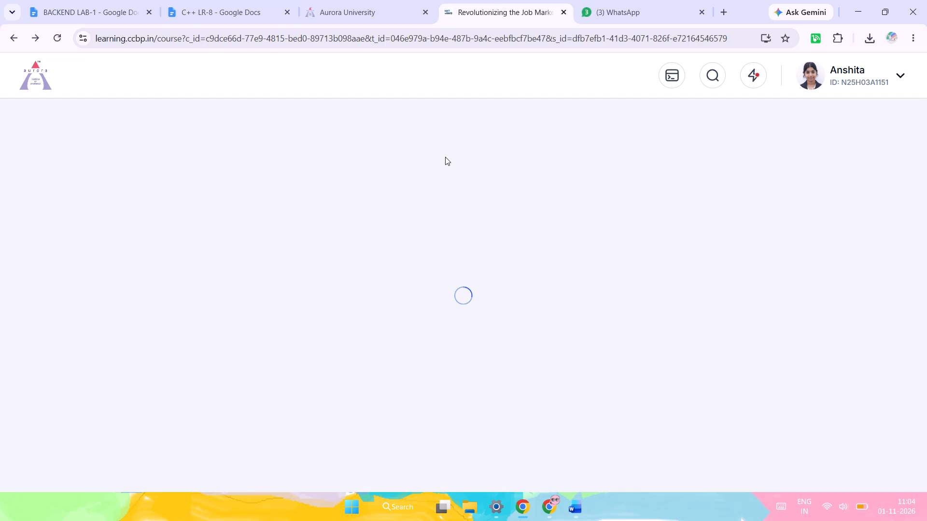
pyautogui.scroll(-1, 349, 352)
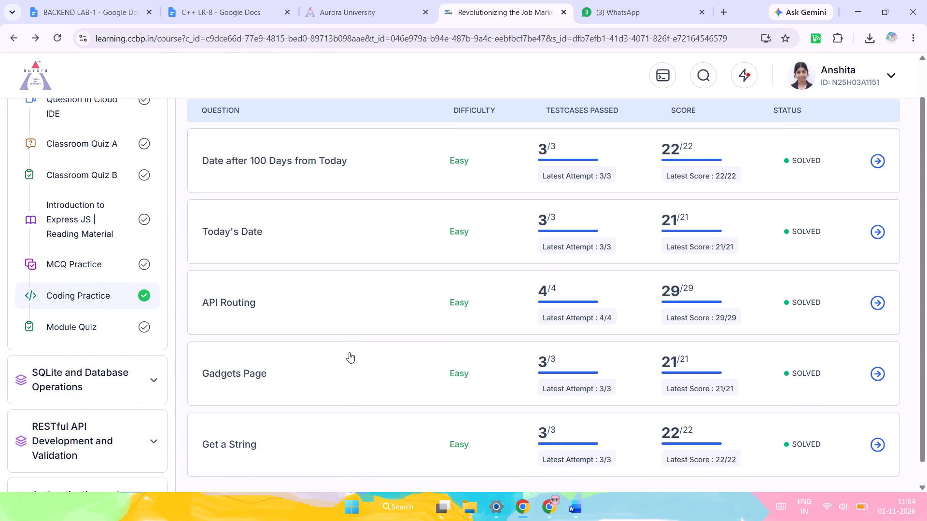
pyautogui.click(334, 352)
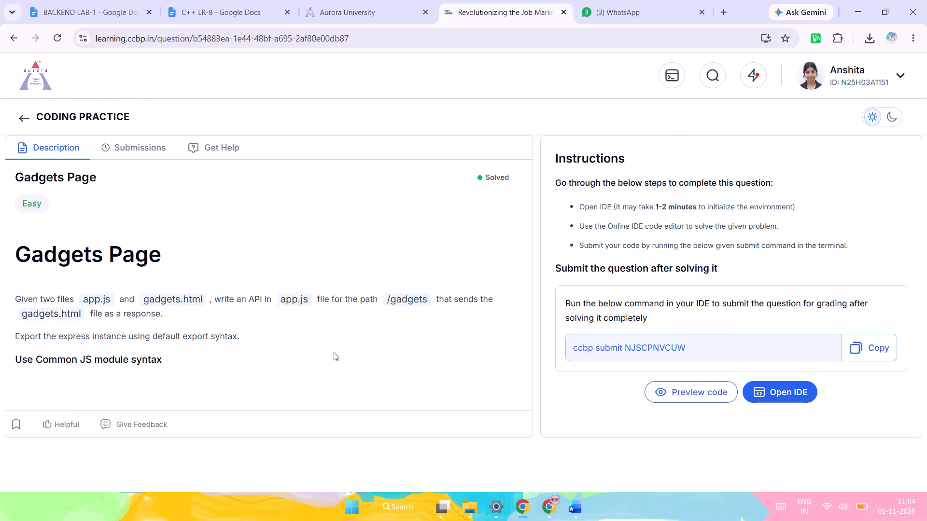
pyautogui.click(133, 157)
pyautogui.press('Print')
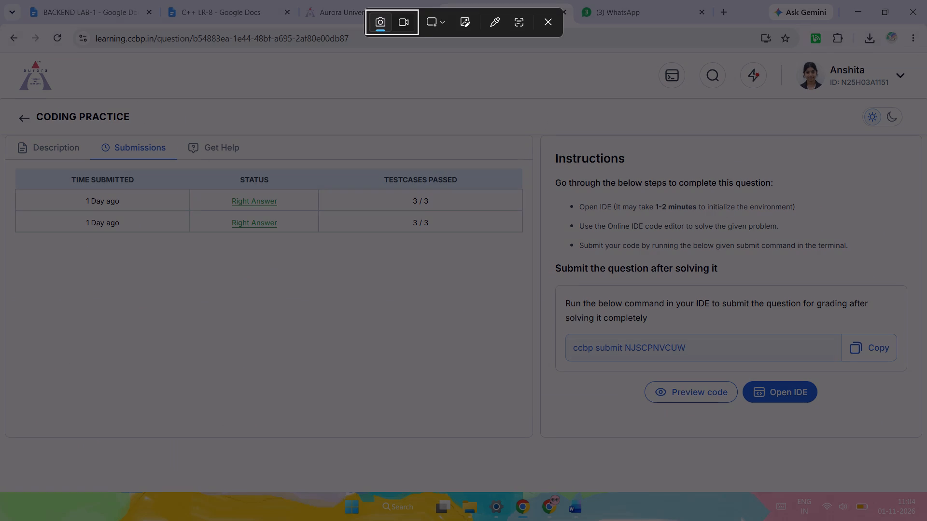
pyautogui.click(436, 26)
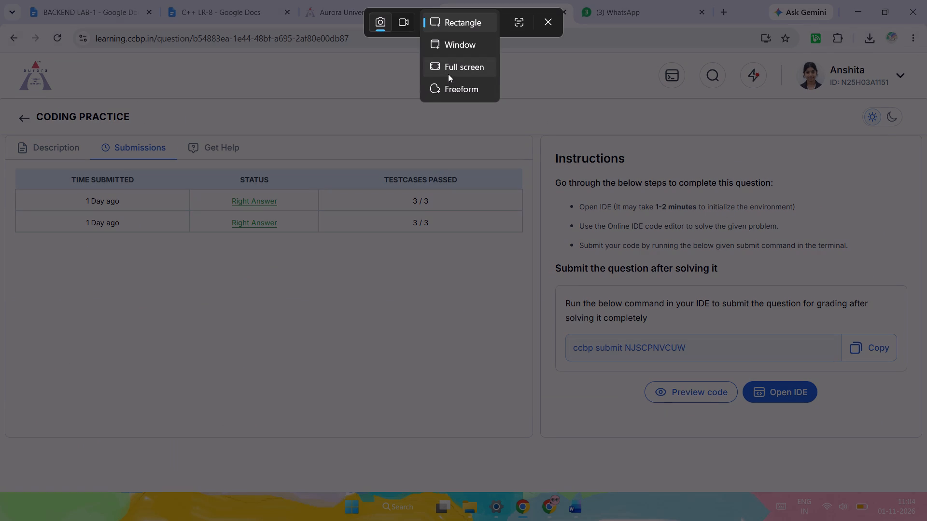
pyautogui.click(449, 71)
# In BACKEND LAB-1, add three line breaks after the last Gadgets Page code screenshot and paste the captured submissions image before Get a String.
pyautogui.click(95, 0)
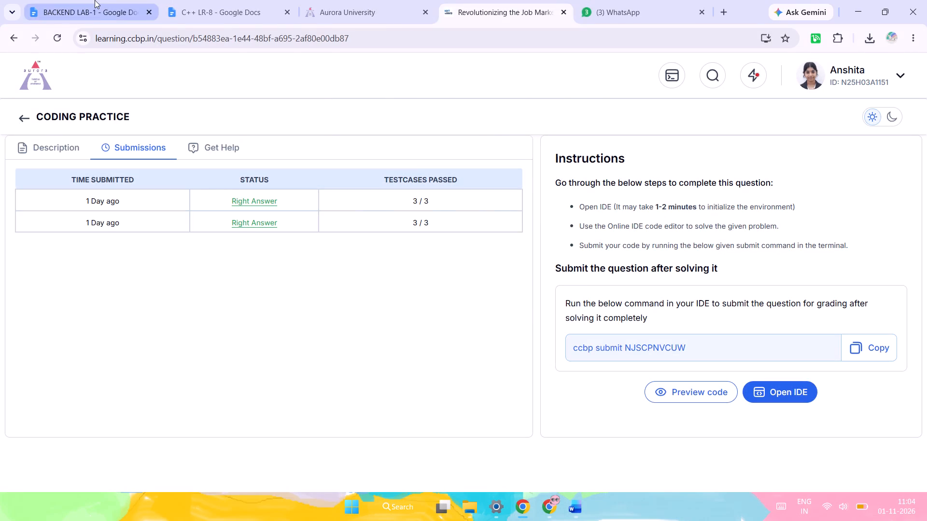
pyautogui.scroll(-6, 393, 417)
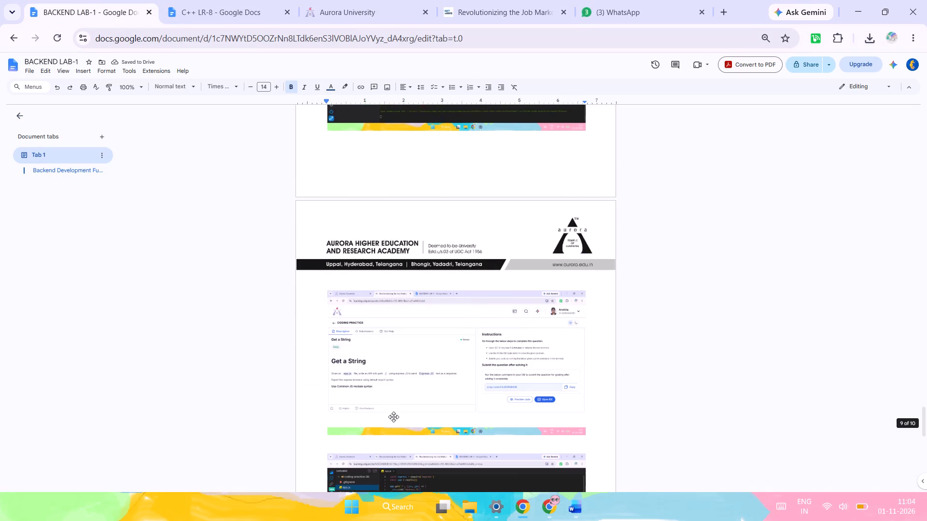
pyautogui.scroll(-2, 393, 417)
pyautogui.scroll(1, 525, 270)
pyautogui.click(595, 174)
pyautogui.press('Return')
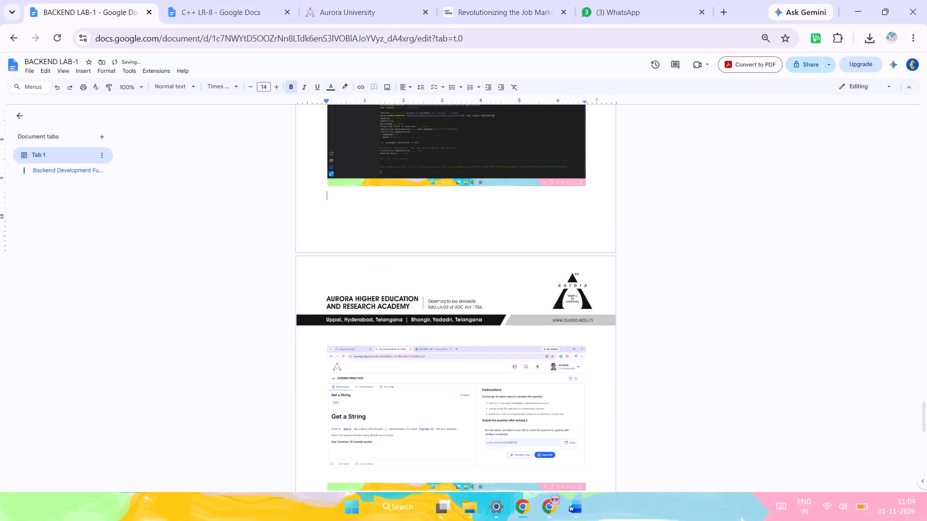
pyautogui.press('Return')
pyautogui.press('Return')
pyautogui.hotkey('ctrl', 'v')
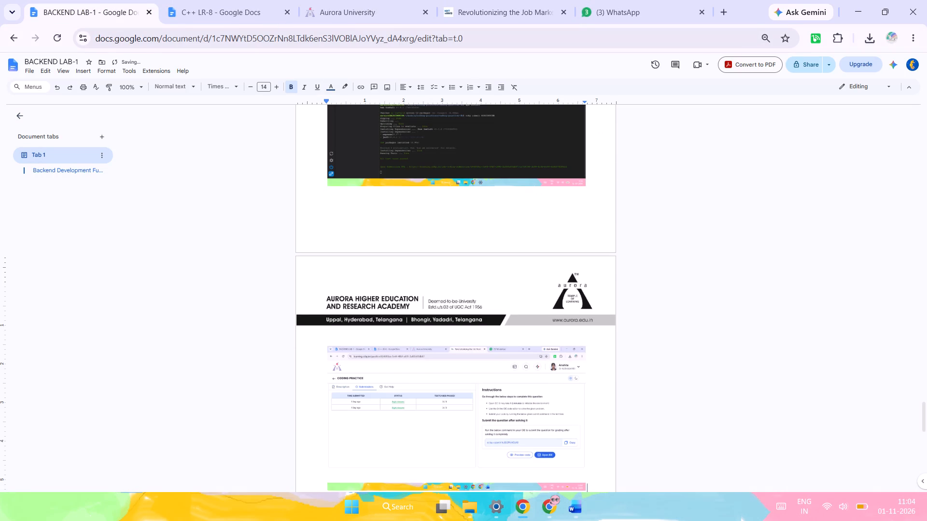
# Add two line breaks after the last Get a String code screenshot at the end of the document.
pyautogui.scroll(-2, 595, 174)
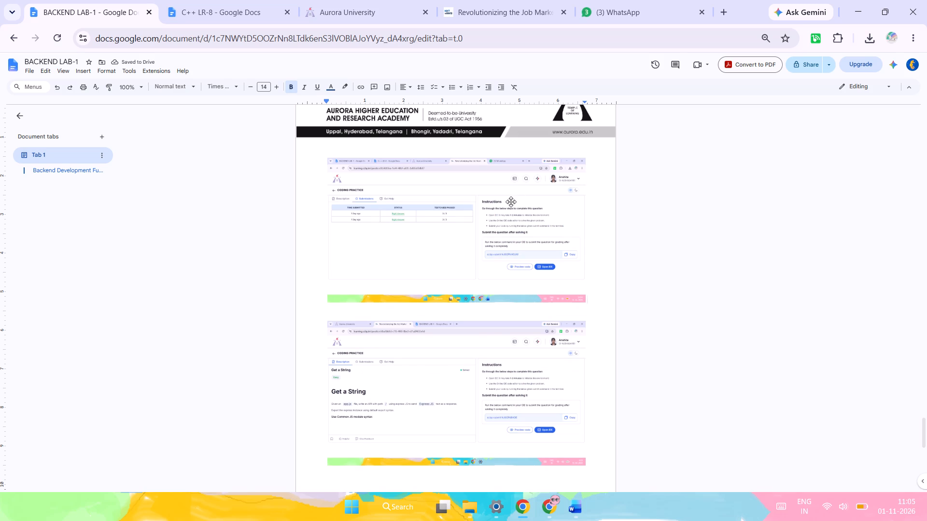
pyautogui.scroll(-4, 511, 202)
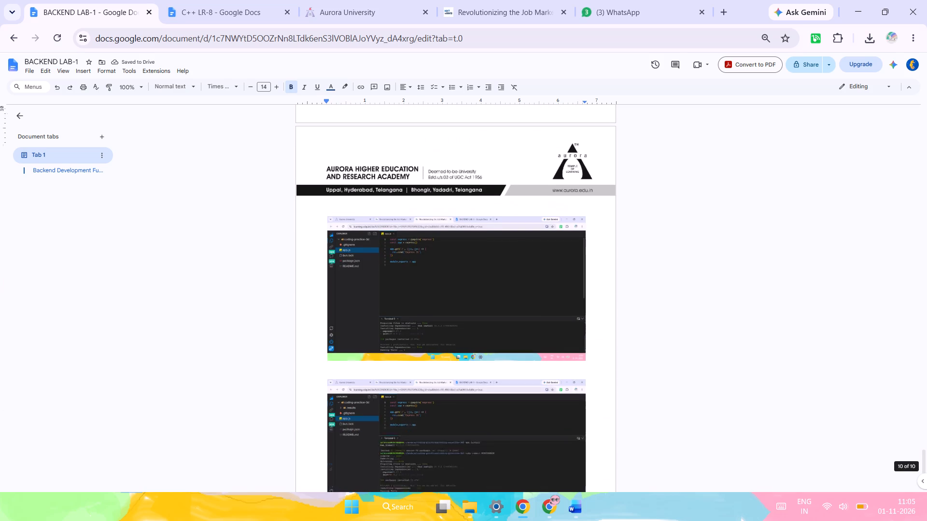
pyautogui.scroll(-6, 511, 202)
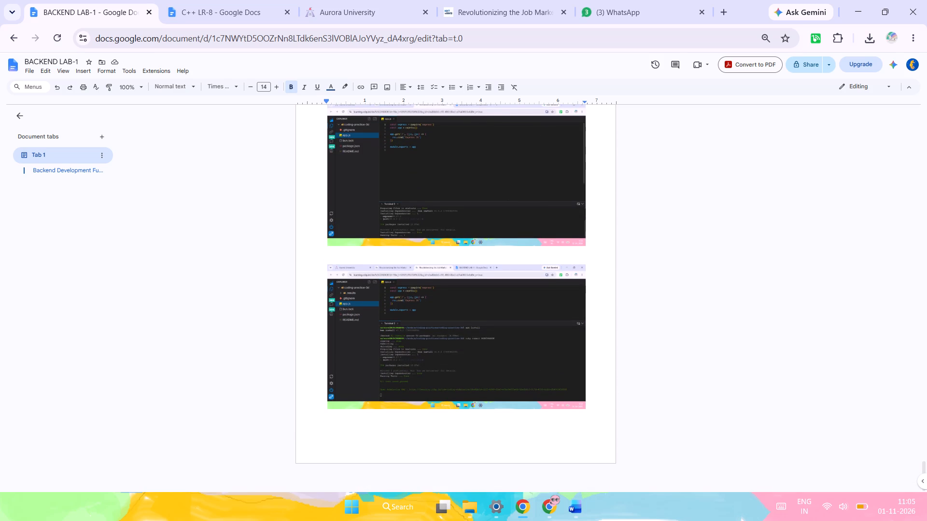
pyautogui.click(598, 394)
pyautogui.press('Return')
pyautogui.press('Return')
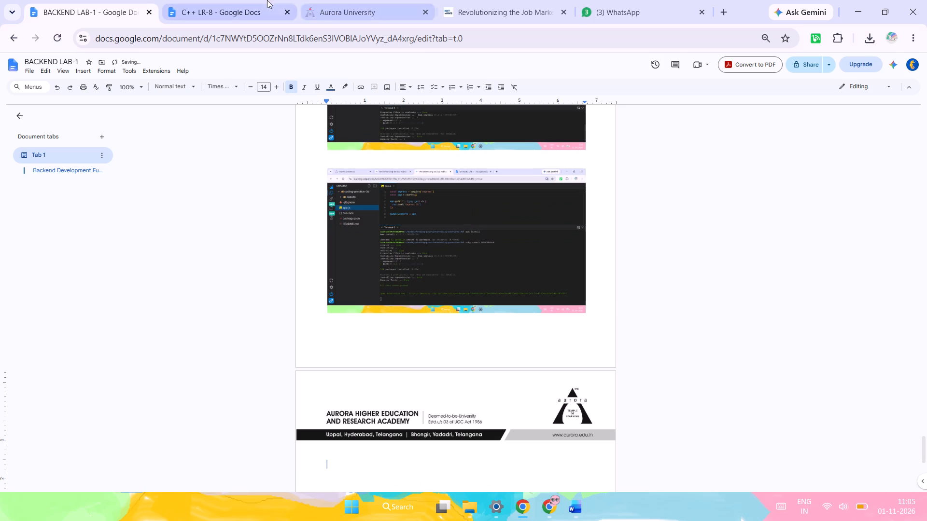
# On the learning portal, open the Get a String question's submission history and capture a full-screen screenshot of it.
pyautogui.click(527, 0)
pyautogui.hscroll(7, 211, 258)
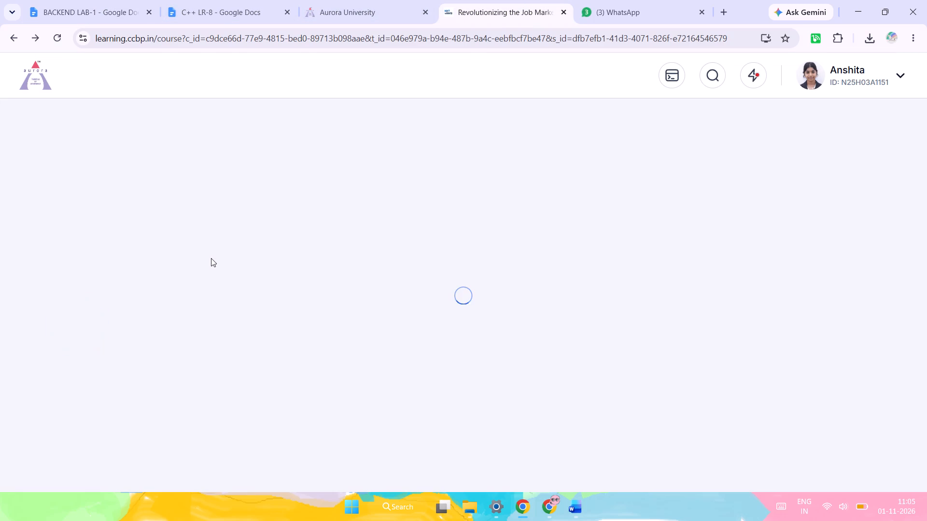
pyautogui.scroll(-9, 211, 258)
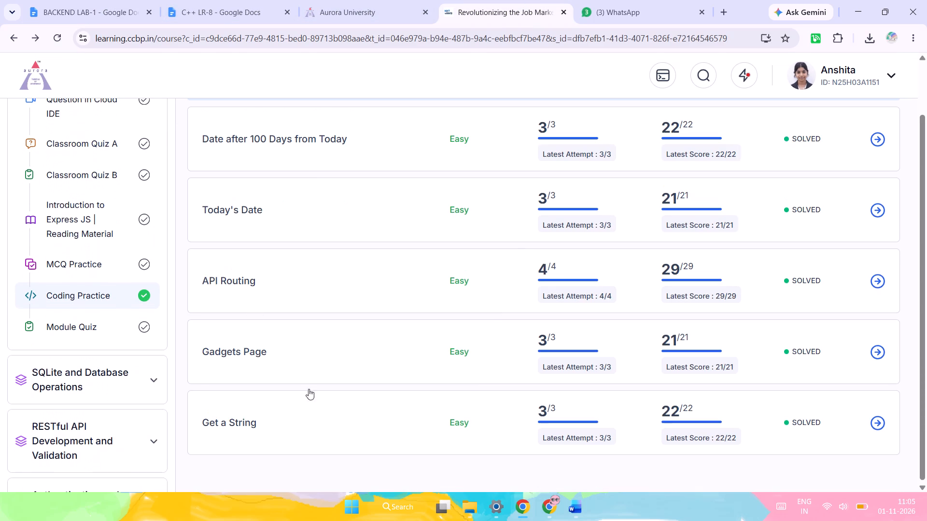
pyautogui.click(301, 431)
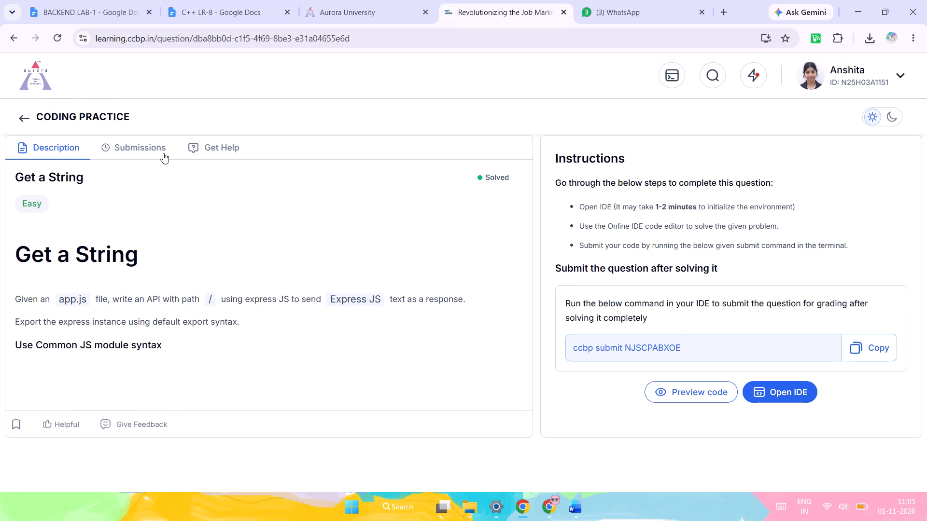
pyautogui.click(163, 153)
pyautogui.press('Print')
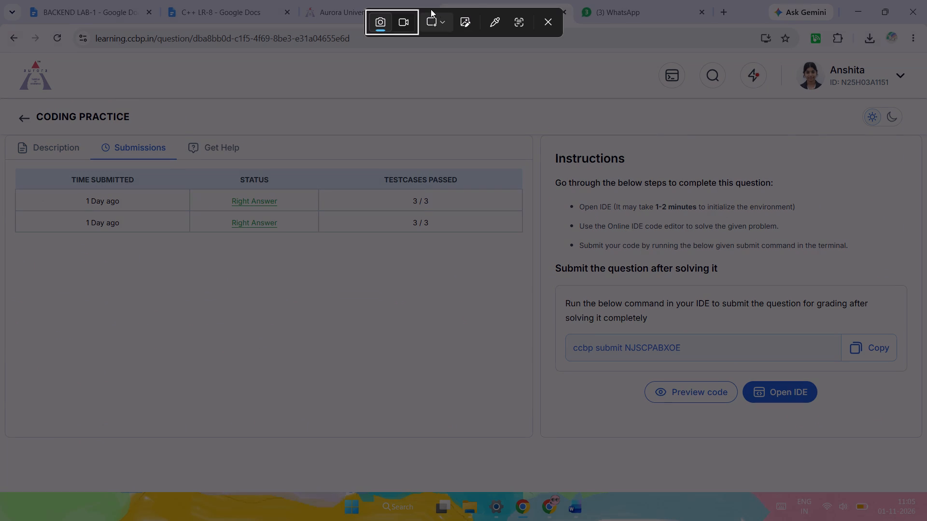
pyautogui.click(440, 10)
pyautogui.click(440, 14)
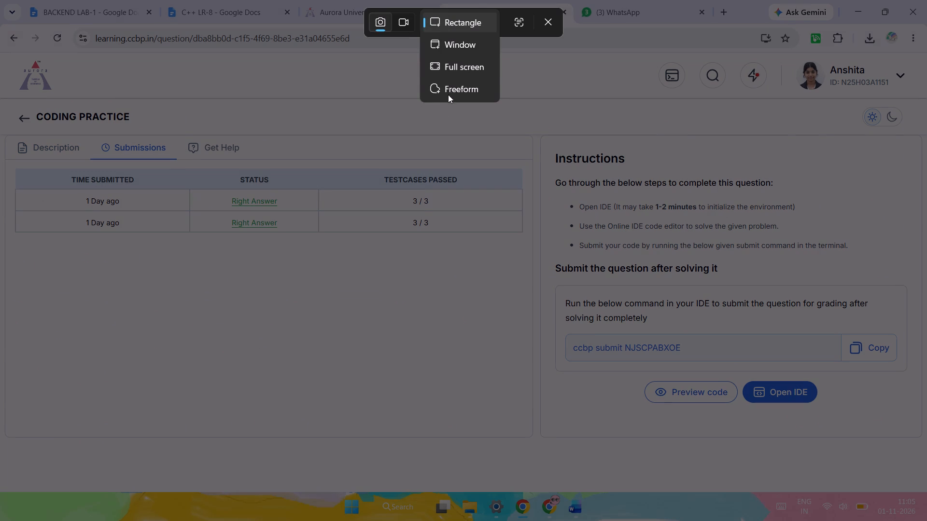
pyautogui.click(462, 67)
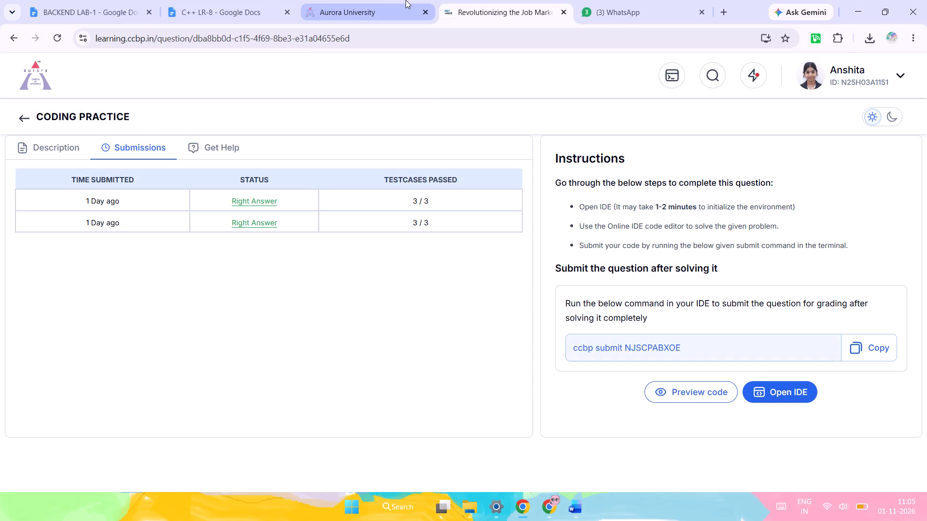
# Paste the Get a String submissions screenshot at the end of the BACKEND LAB-1 document.
pyautogui.click(124, 0)
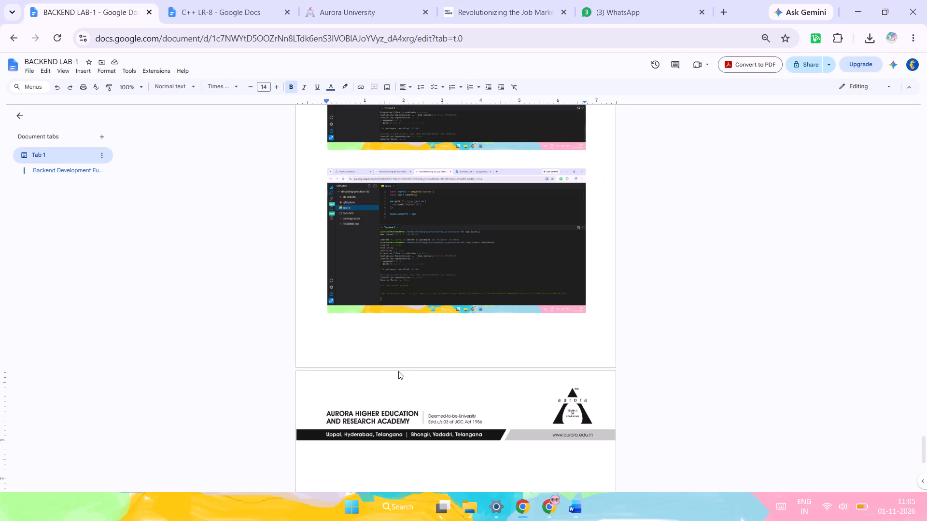
pyautogui.hotkey('ctrl', 'v')
# Delete the second code screenshot, with the results folder expanded, from the Date after 100 Days from Today section.
pyautogui.scroll(-2, 398, 371)
pyautogui.scroll(8, 398, 371)
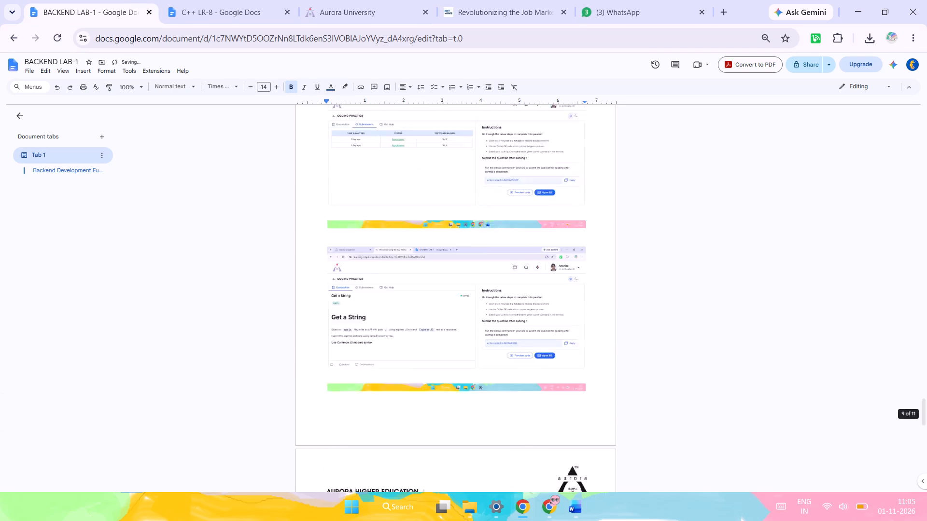
pyautogui.scroll(20, 398, 371)
pyautogui.scroll(6, 398, 371)
pyautogui.scroll(-2, 398, 371)
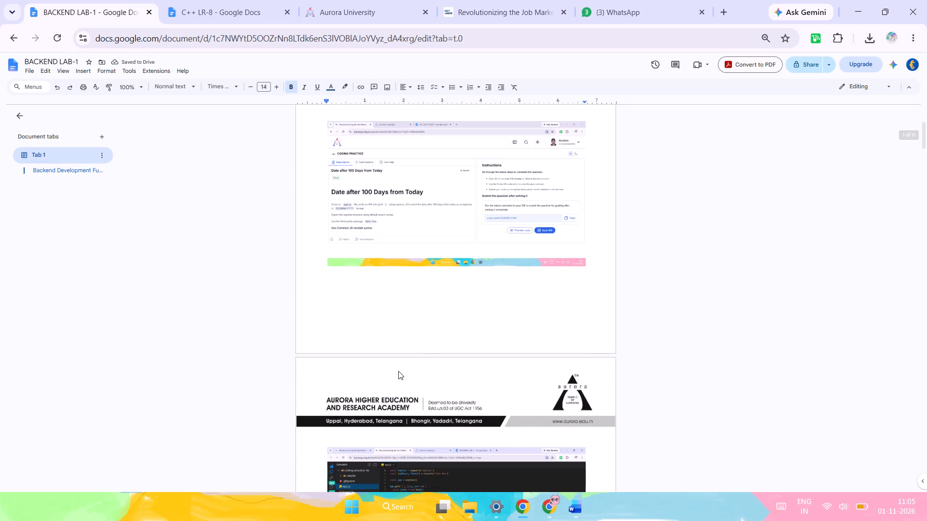
pyautogui.scroll(-4, 398, 371)
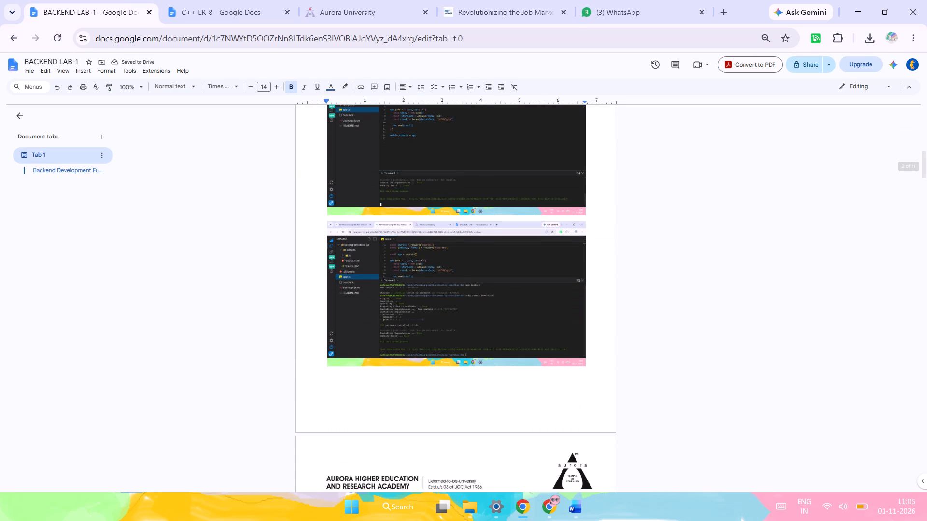
pyautogui.click(420, 334)
pyautogui.press('BackSpace')
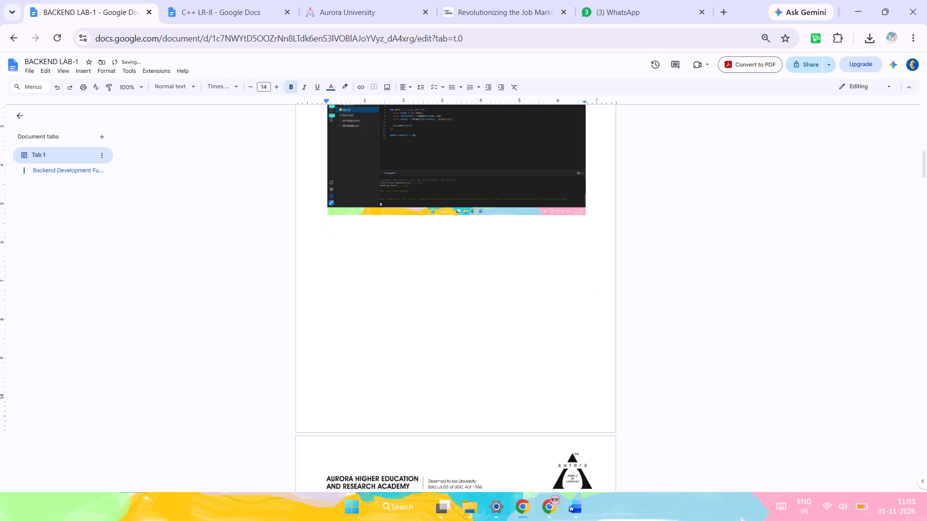
# Delete the Date after 100 Days from Today submissions screenshot that precedes the Today's Date question screenshot.
pyautogui.scroll(1, 420, 334)
pyautogui.scroll(-3, 420, 334)
pyautogui.click(316, 323)
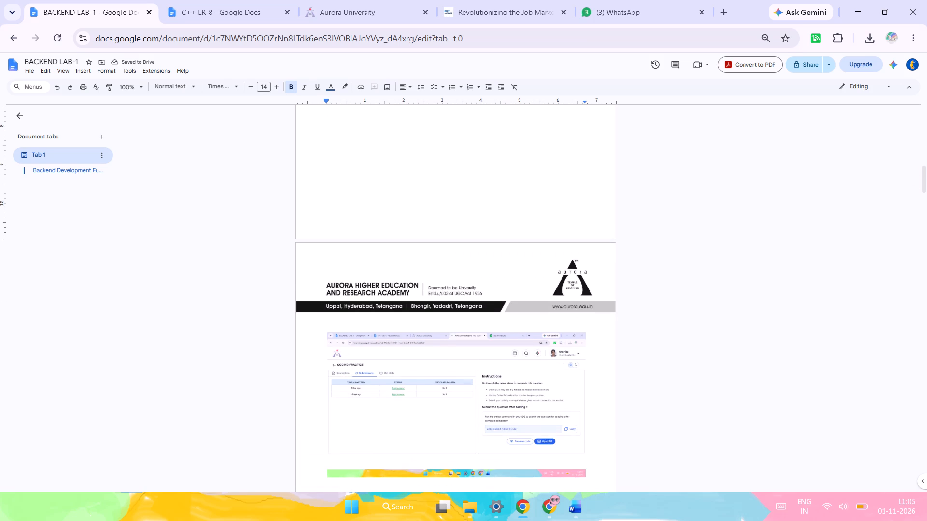
pyautogui.press('BackSpace')
pyautogui.press('BackSpace')
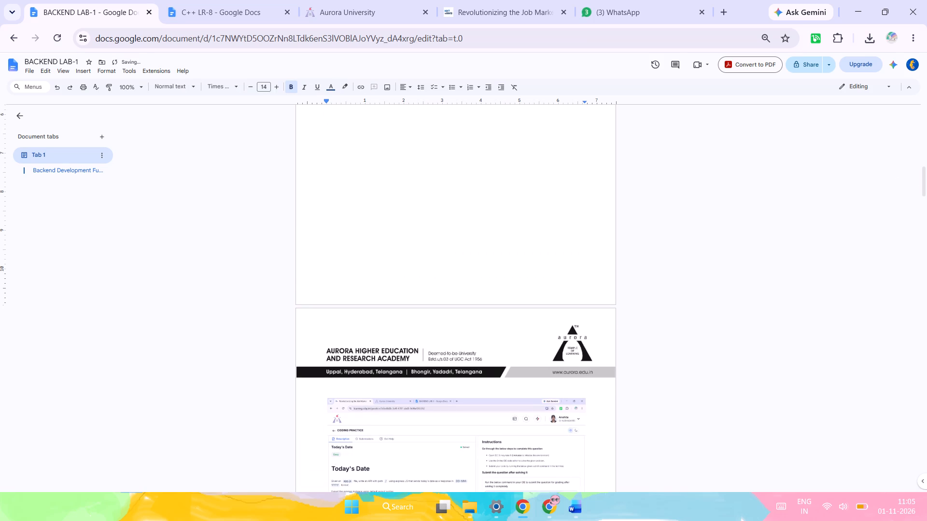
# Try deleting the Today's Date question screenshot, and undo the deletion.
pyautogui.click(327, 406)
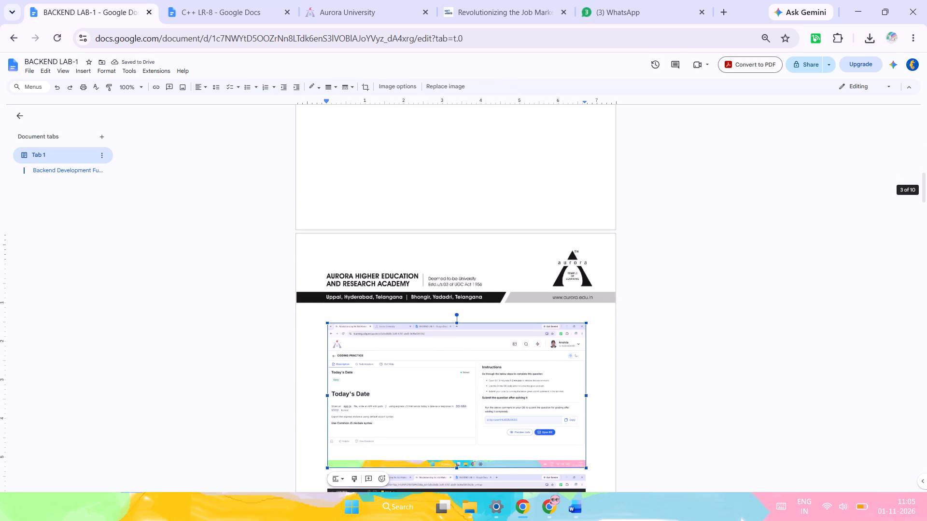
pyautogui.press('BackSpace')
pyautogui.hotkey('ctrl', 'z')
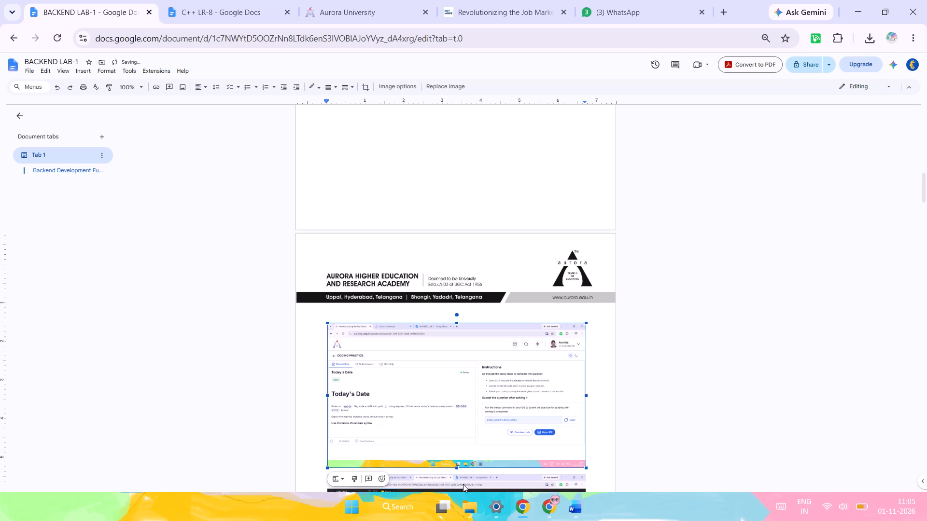
# Move the Today's Date question screenshot up below the remaining Date after 100 Days code screenshot, removing the extra blank lines between them.
pyautogui.keyDown('ctrl'); pyautogui.click(490, 406); pyautogui.keyUp('ctrl')
pyautogui.hotkey('ctrl', 'c')
pyautogui.press('BackSpace')
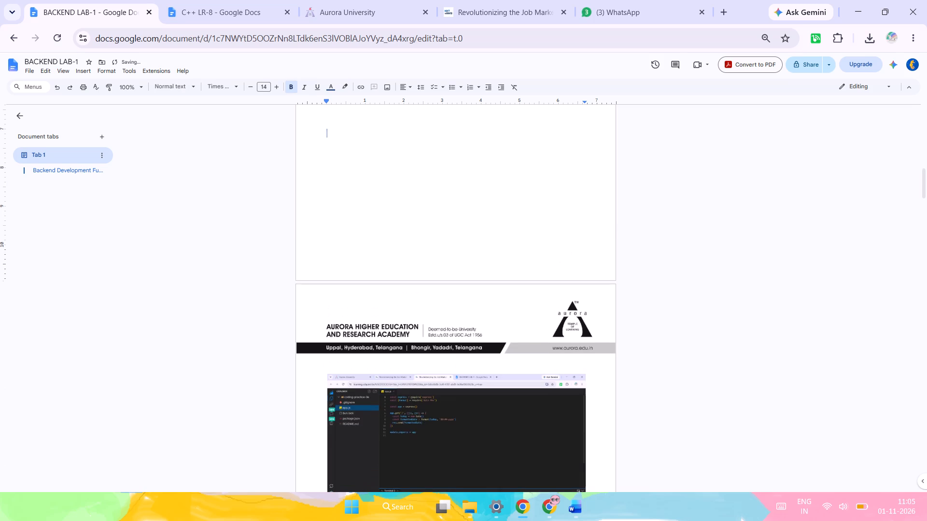
pyautogui.scroll(1, 490, 406)
pyautogui.press('BackSpace')
pyautogui.press('BackSpace')
pyautogui.press('BackSpace')
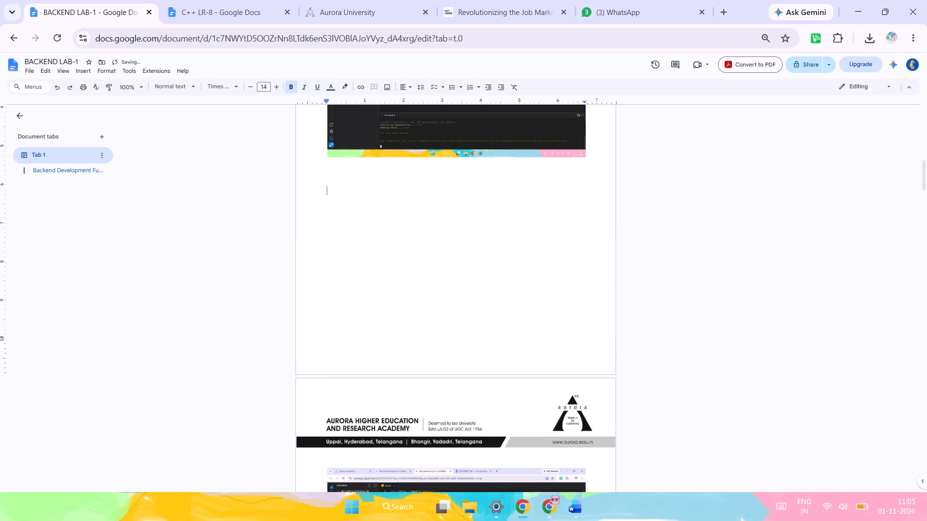
pyautogui.press('BackSpace')
pyautogui.press('Return')
pyautogui.hotkey('ctrl', 'v')
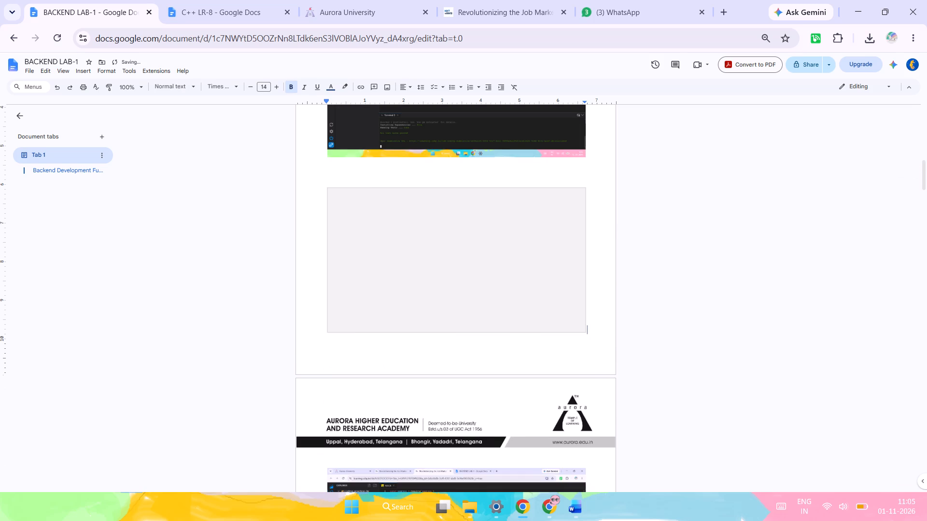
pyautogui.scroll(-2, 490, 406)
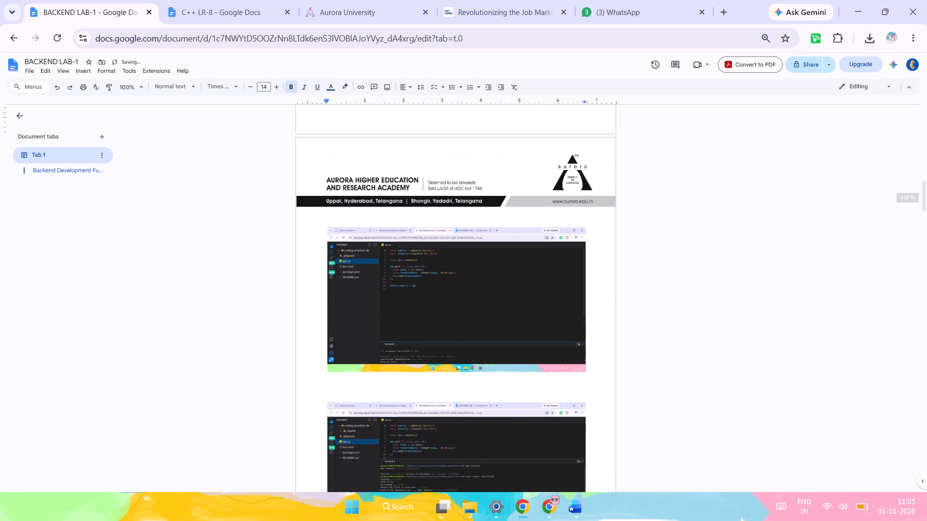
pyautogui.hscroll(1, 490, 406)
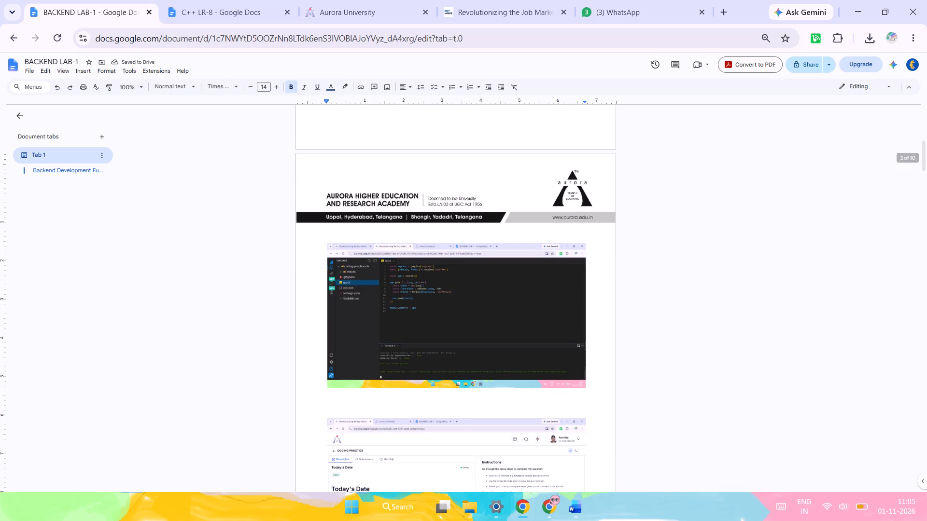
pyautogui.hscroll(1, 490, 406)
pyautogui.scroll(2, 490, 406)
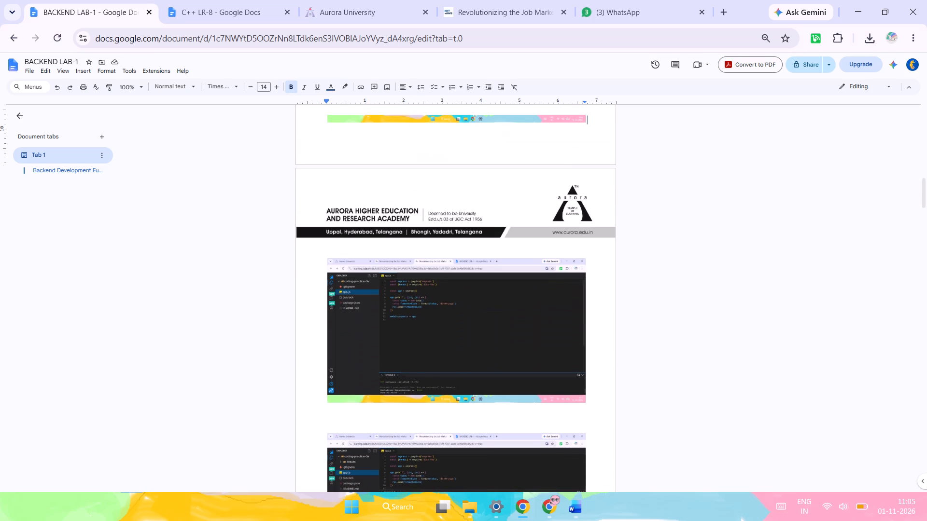
# Undo the Today's Date question screenshot's move and the deletion of the Date after 100 Days from Today submissions screenshot.
pyautogui.scroll(1, 490, 406)
pyautogui.hotkey('ctrl', 'z')
pyautogui.hotkey('ctrl', 'z')
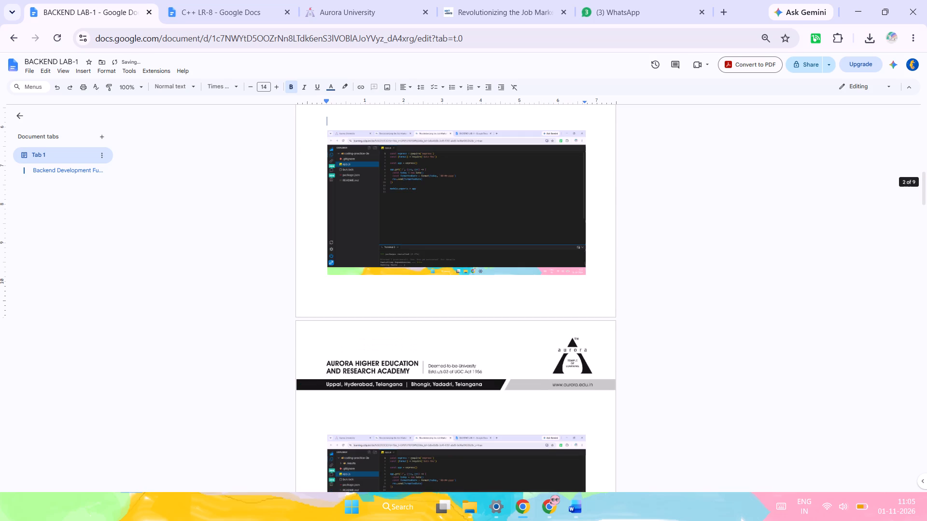
pyautogui.hotkey('ctrl', 'z')
pyautogui.hotkey('ctrl', 'z')
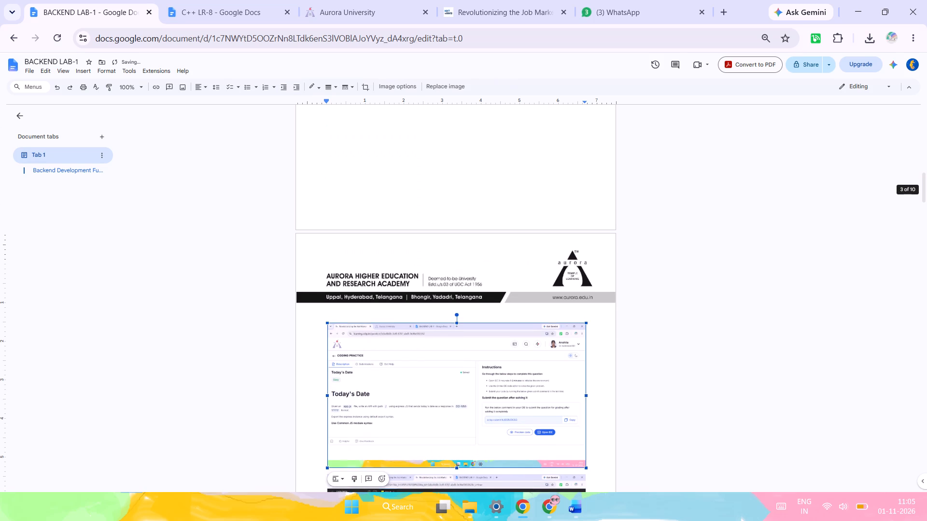
pyautogui.scroll(1, 490, 406)
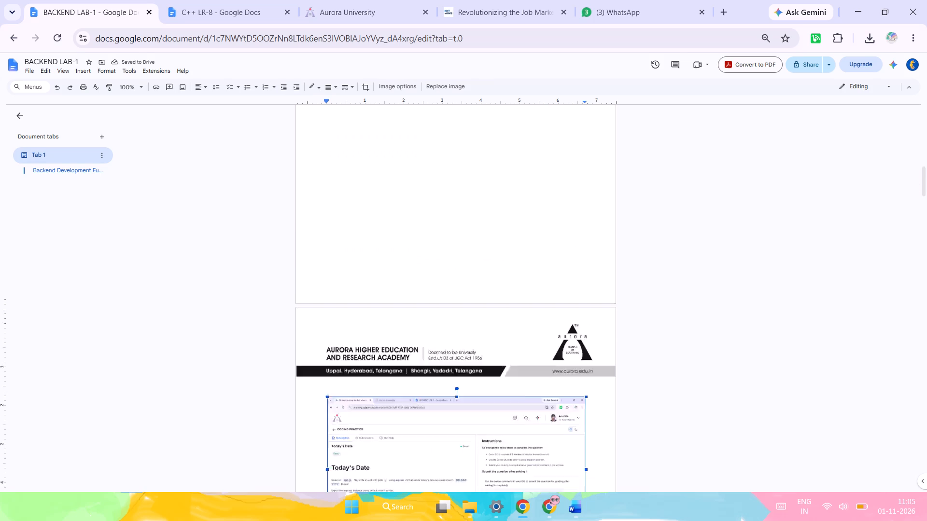
pyautogui.scroll(1, 490, 406)
pyautogui.hotkey('ctrl', 'z')
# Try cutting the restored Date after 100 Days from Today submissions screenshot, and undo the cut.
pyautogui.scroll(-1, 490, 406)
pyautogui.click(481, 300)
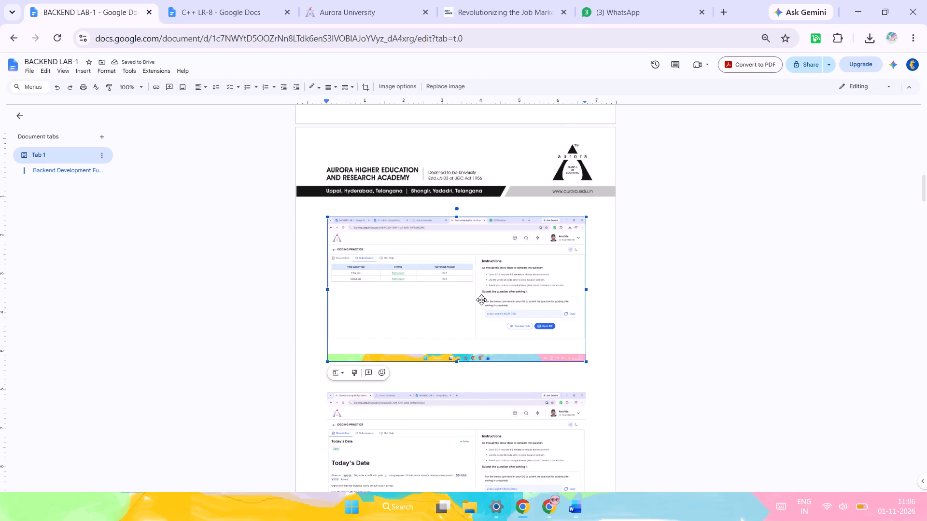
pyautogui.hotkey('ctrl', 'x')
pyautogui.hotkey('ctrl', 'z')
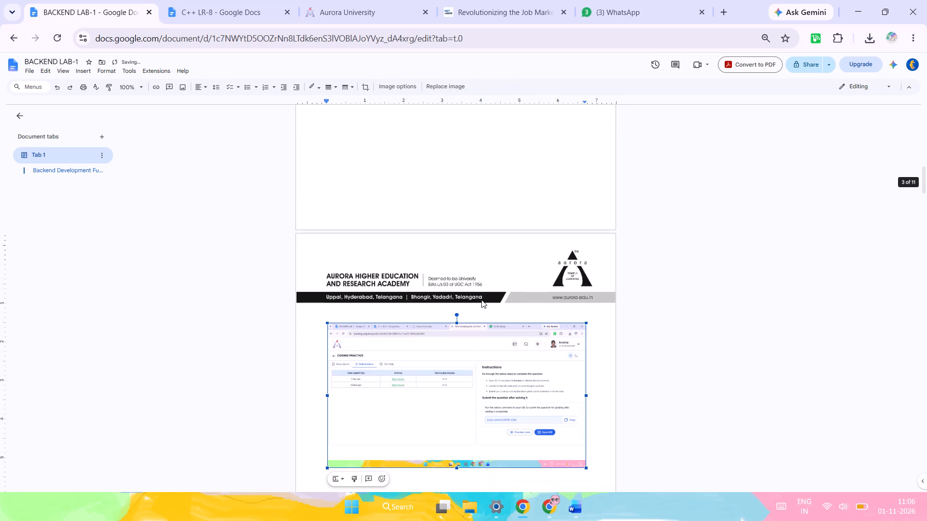
# Move the Date after 100 Days from Today submissions screenshot up below its code screenshot, removing the extra blank line.
pyautogui.click(492, 345)
pyautogui.hotkey('ctrl', 'c')
pyautogui.press('BackSpace')
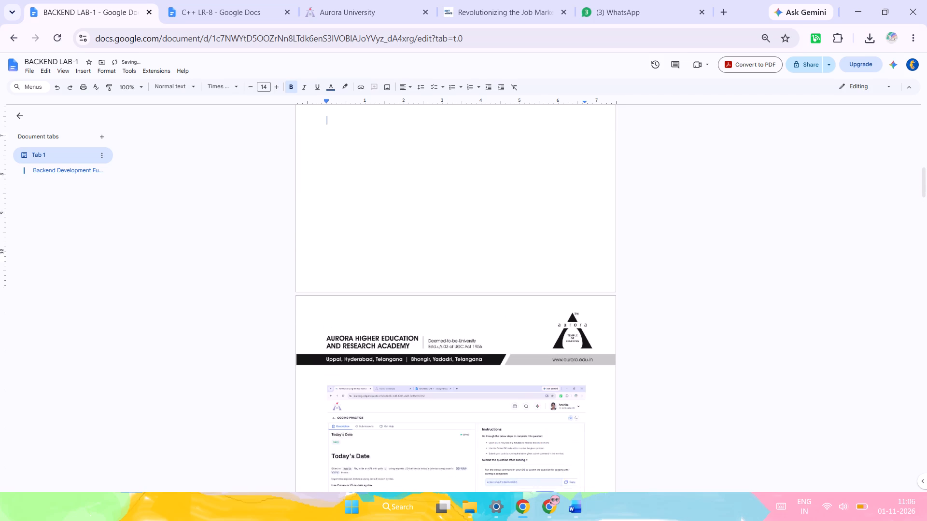
pyautogui.scroll(1, 492, 345)
pyautogui.press('BackSpace')
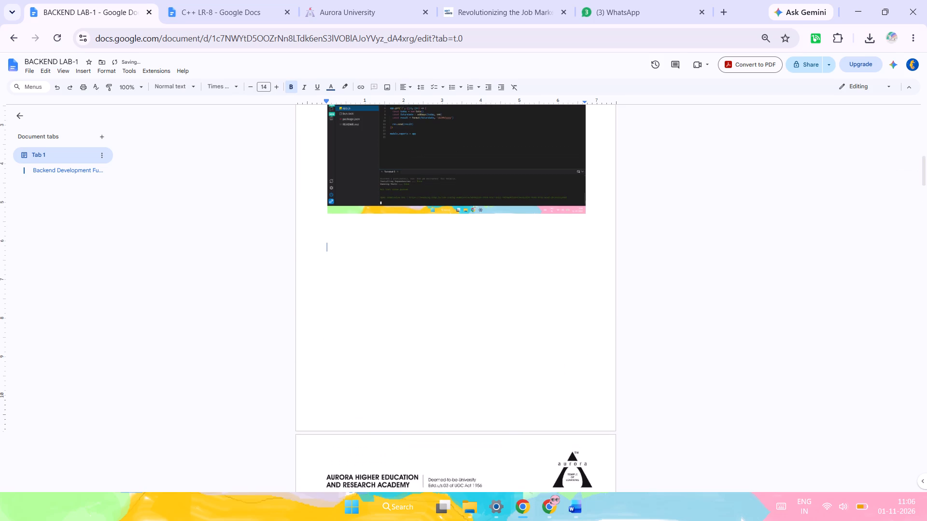
pyautogui.hotkey('ctrl', 'v')
# Delete the second Today's Date code screenshot, with the results folder expanded, and the blank lines above the submissions screenshot.
pyautogui.scroll(1, 492, 345)
pyautogui.scroll(-1, 492, 345)
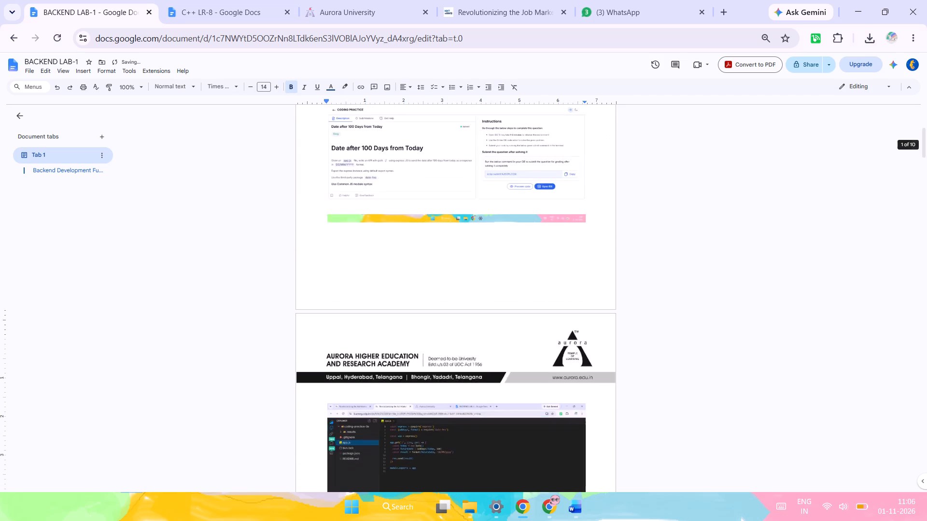
pyautogui.scroll(-3, 492, 345)
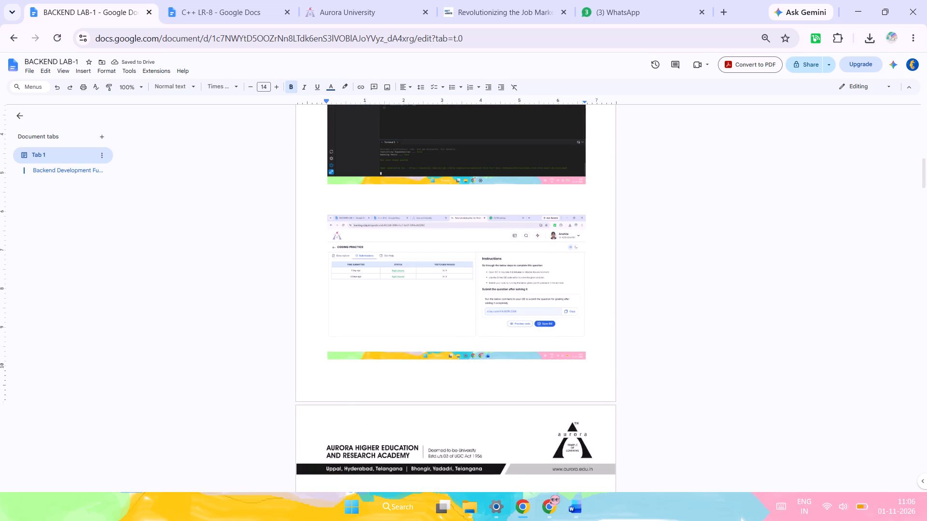
pyautogui.scroll(-8, 492, 345)
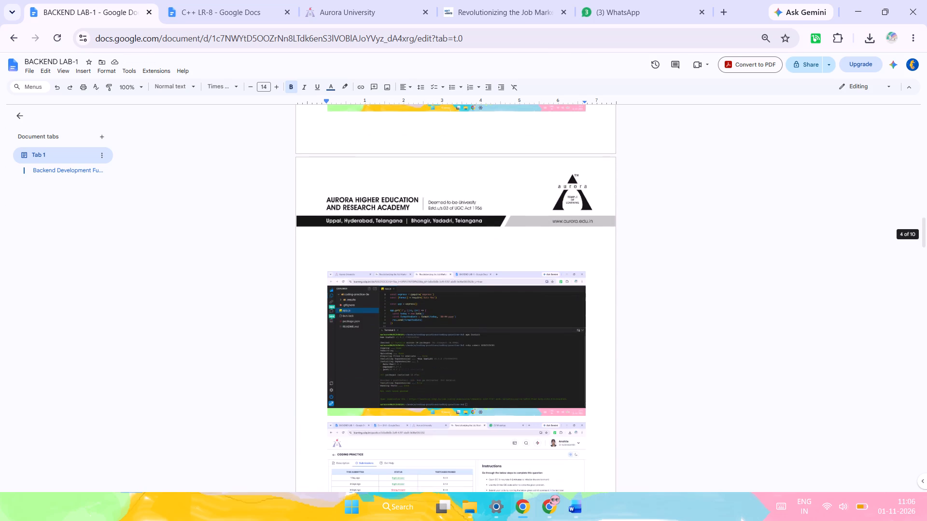
pyautogui.click(449, 359)
pyautogui.press('BackSpace')
pyautogui.press('BackSpace')
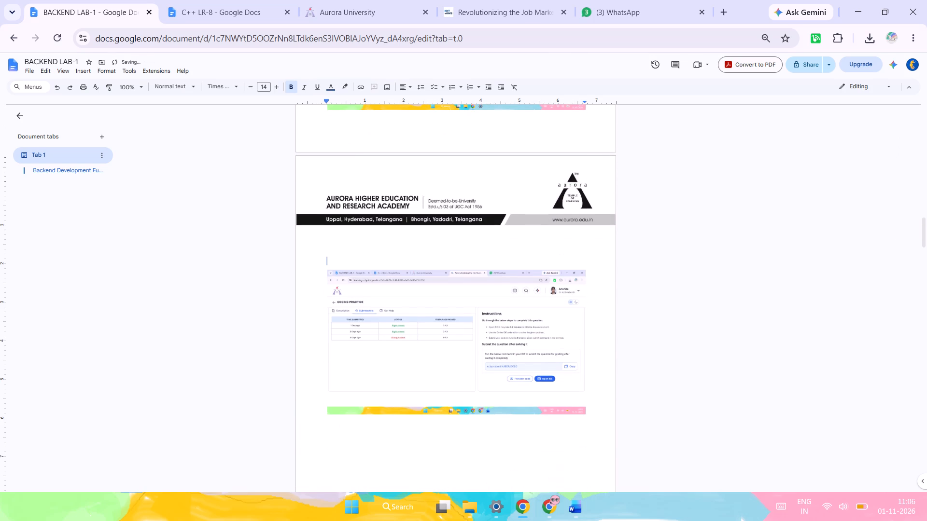
pyautogui.press('BackSpace')
pyautogui.press('BackSpace')
pyautogui.scroll(-2, 449, 359)
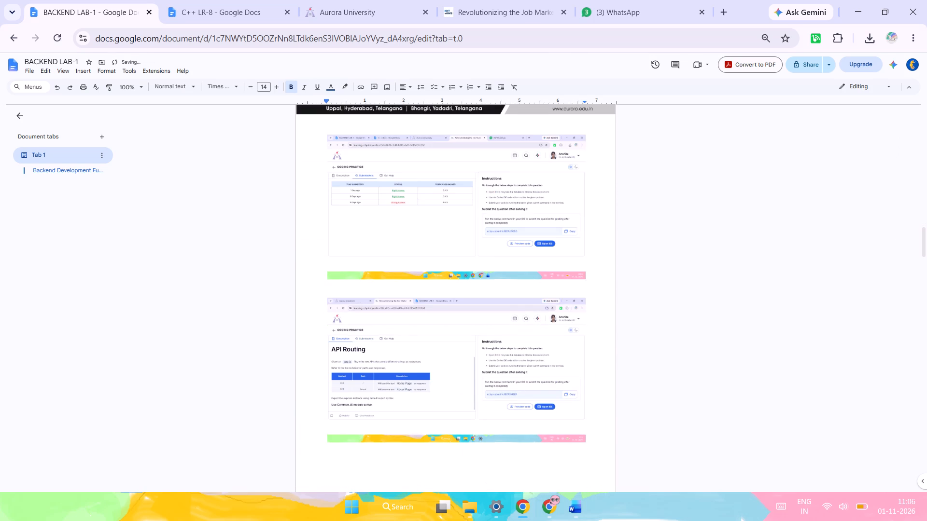
# Delete the second API Routing code screenshot, the one showing the results folder and the longer terminal output.
pyautogui.scroll(-4, 449, 359)
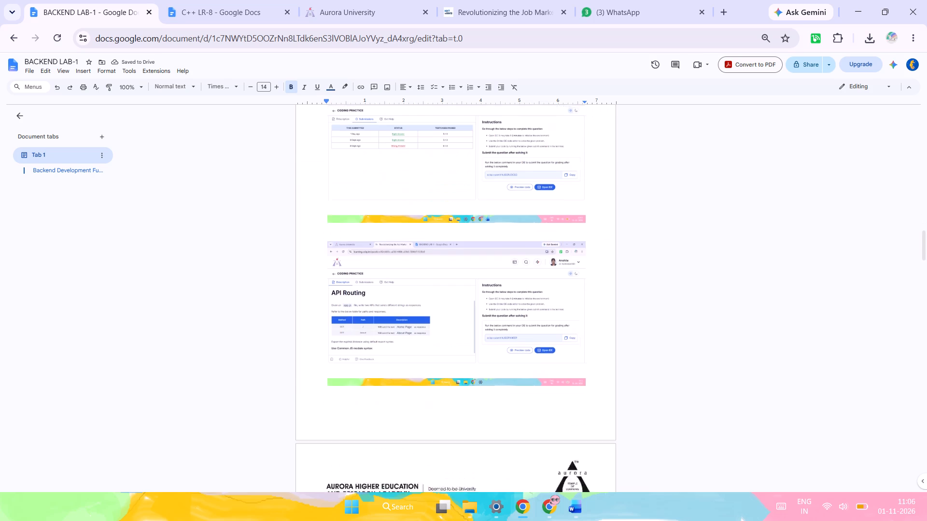
pyautogui.scroll(-3, 449, 359)
pyautogui.click(399, 313)
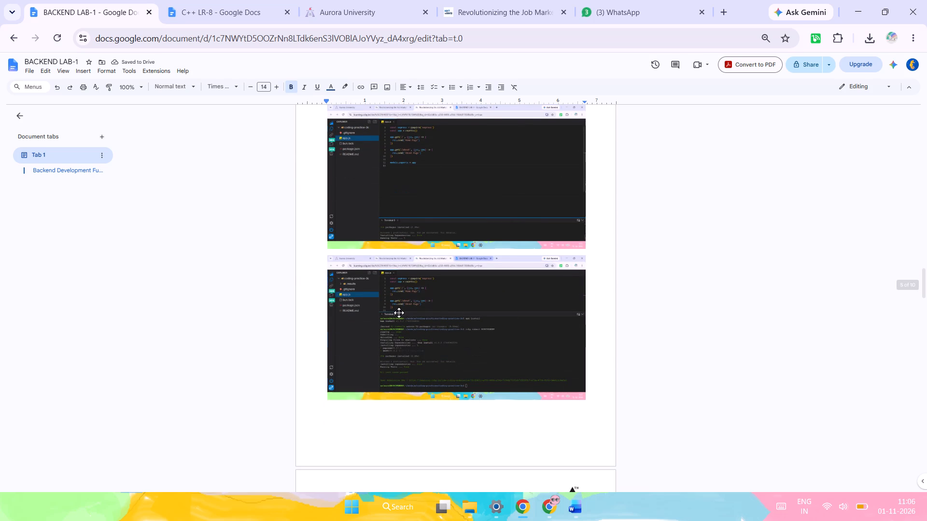
pyautogui.press('BackSpace')
# Move the API Routing submissions screenshot up directly below the remaining code screenshot, removing the blank lines between them.
pyautogui.scroll(-2, 399, 313)
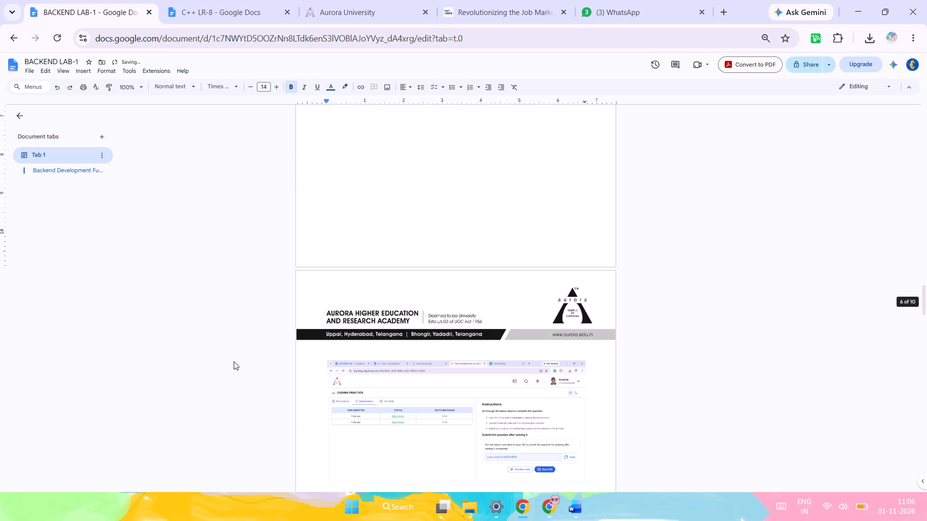
pyautogui.click(438, 414)
pyautogui.hotkey('ctrl', 'c')
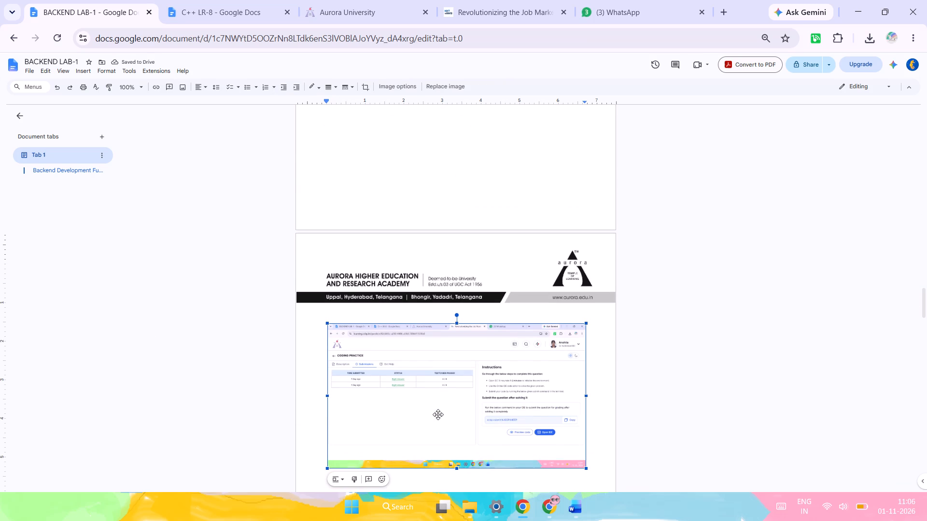
pyautogui.press('BackSpace')
pyautogui.scroll(1, 438, 414)
pyautogui.hotkey('ctrl', 'v')
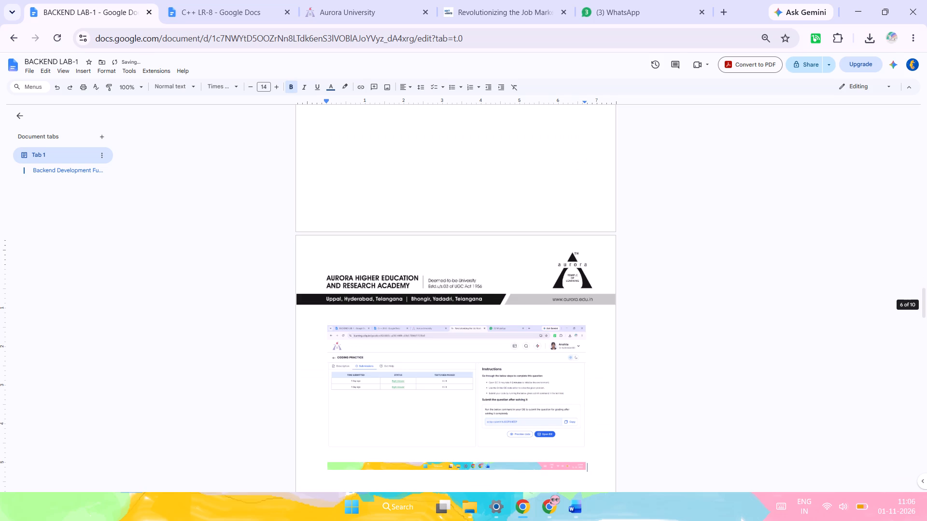
pyautogui.click(492, 425)
pyautogui.hotkey('ctrl', 'c')
pyautogui.hotkey('ctrl', 'BackSpace')
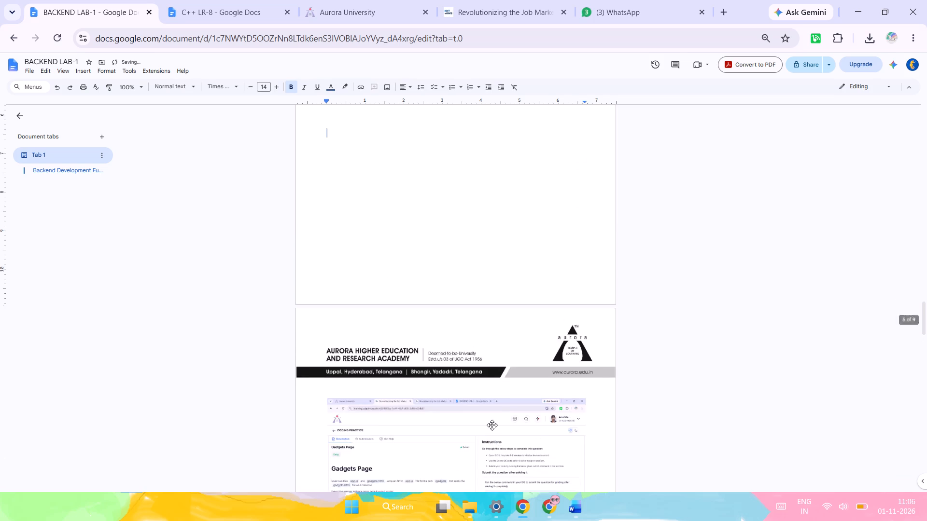
pyautogui.scroll(1, 492, 425)
pyautogui.press('BackSpace')
pyautogui.press('BackSpace')
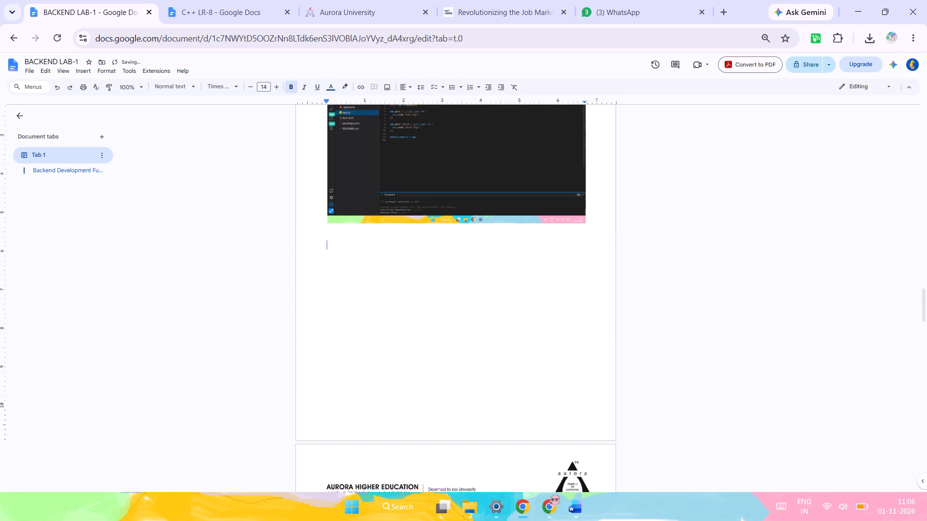
pyautogui.press('BackSpace')
pyautogui.hotkey('ctrl', 'v')
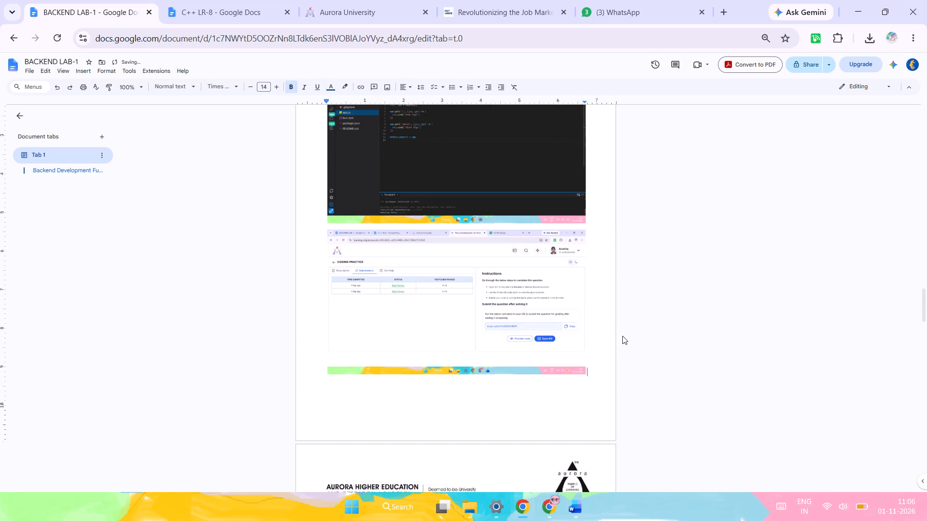
# Delete the second Gadgets Page code screenshot, with the results folder, above that question's submissions screenshot.
pyautogui.scroll(-2, 500, 337)
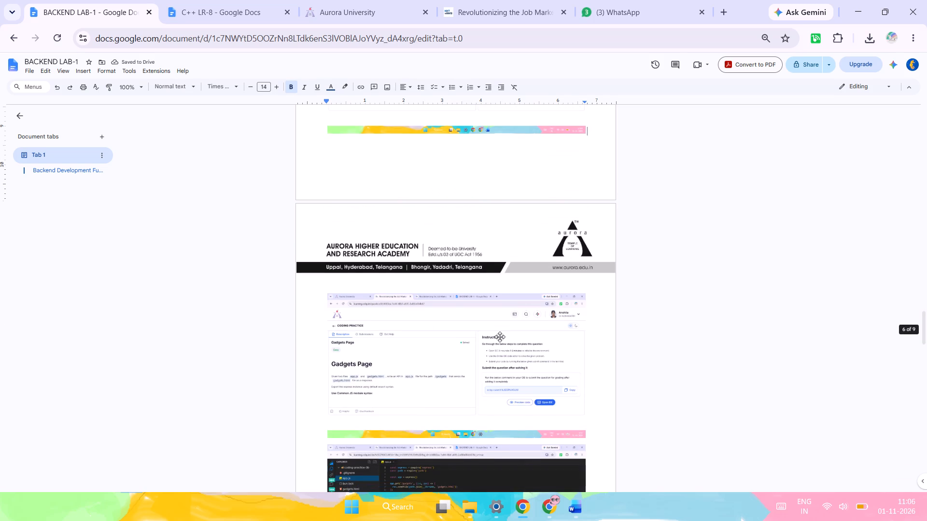
pyautogui.scroll(-6, 500, 337)
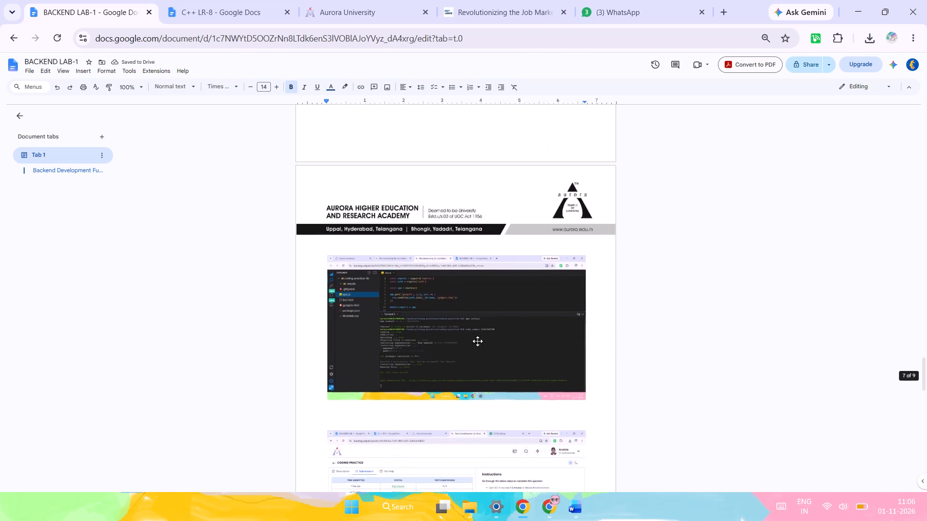
pyautogui.click(475, 342)
pyautogui.press('BackSpace')
# Delete the second Get a String code screenshot, the one showing the results folder and full terminal output.
pyautogui.scroll(-3, 475, 342)
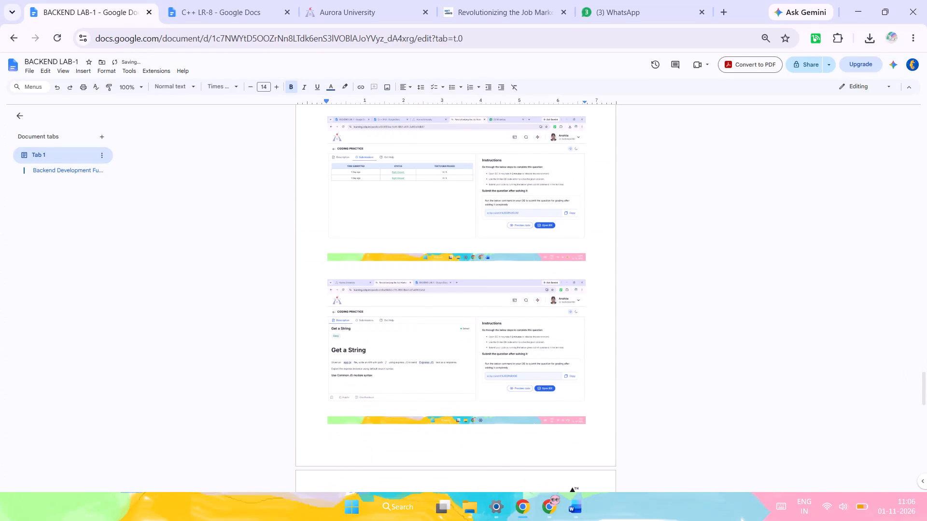
pyautogui.scroll(-6, 475, 342)
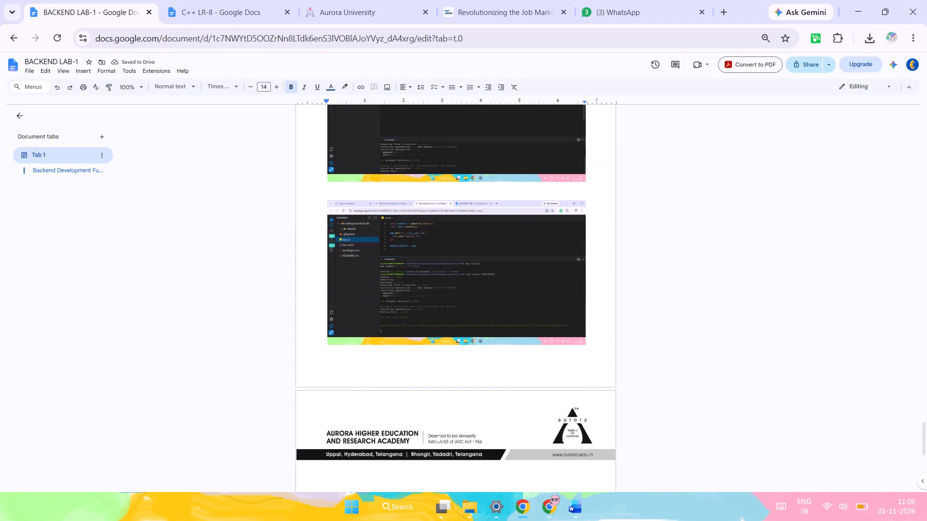
pyautogui.click(395, 278)
pyautogui.press('BackSpace')
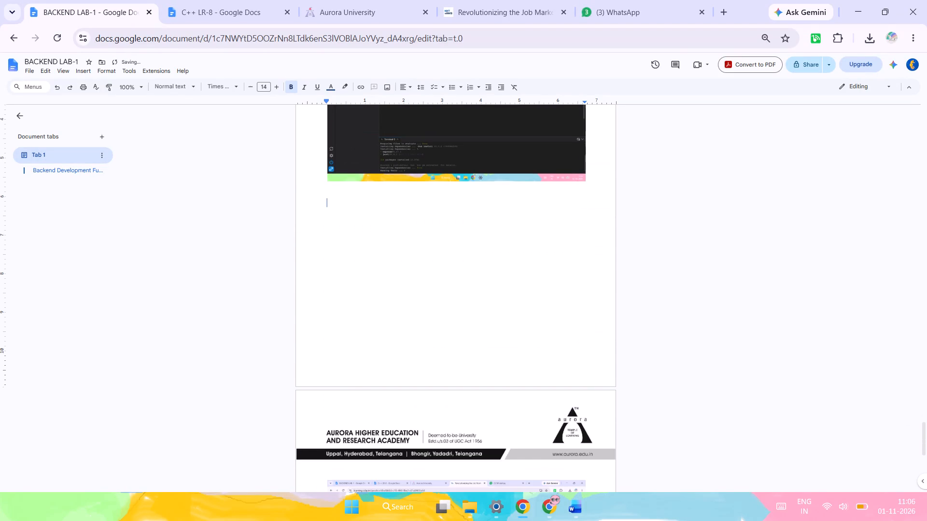
# Move the Get a String submissions screenshot up below its remaining code screenshot, removing the extra blank lines.
pyautogui.press('Down')
pyautogui.press('Down')
pyautogui.press('BackSpace')
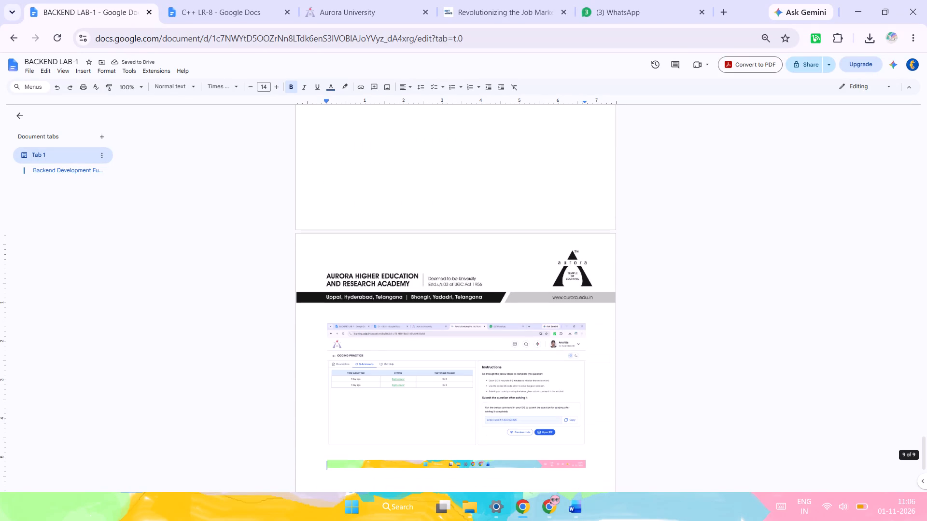
pyautogui.click(438, 369)
pyautogui.hotkey('ctrl', 'c')
pyautogui.hotkey('ctrl', 'BackSpace')
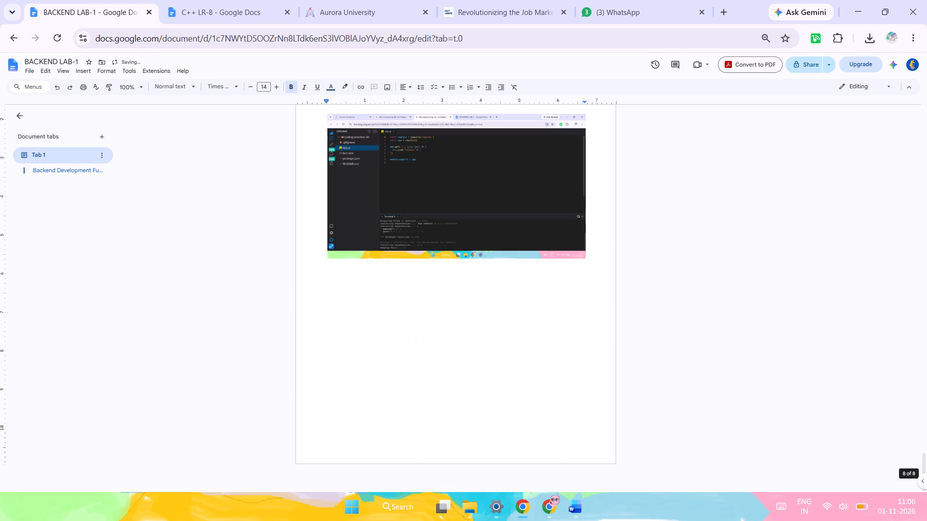
pyautogui.hotkey('ctrl', 'v')
pyautogui.hotkey('ctrl', 'z')
pyautogui.press('BackSpace')
pyautogui.hotkey('ctrl', 'v')
# Review the whole report from the first page, checking the order and spacing of each question's screenshots.
pyautogui.scroll(13, 438, 369)
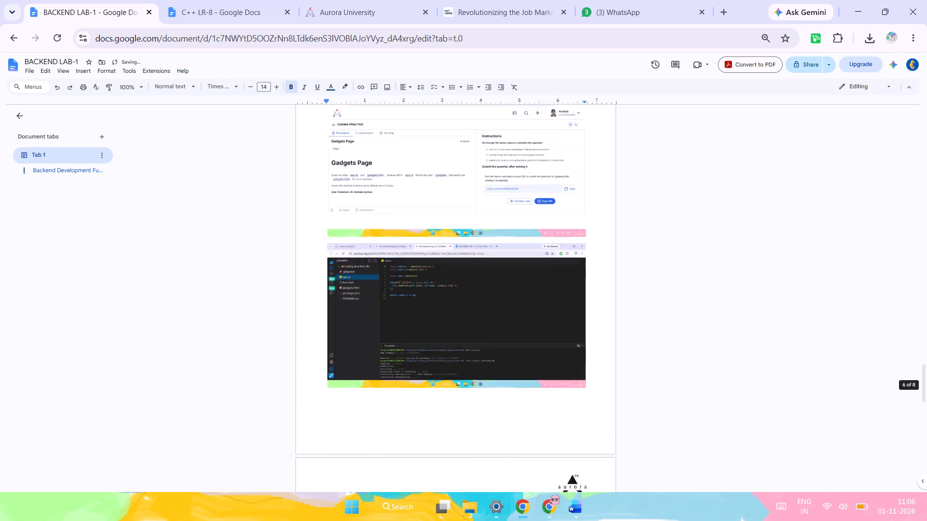
pyautogui.scroll(14, 438, 369)
pyautogui.scroll(-1, 502, 298)
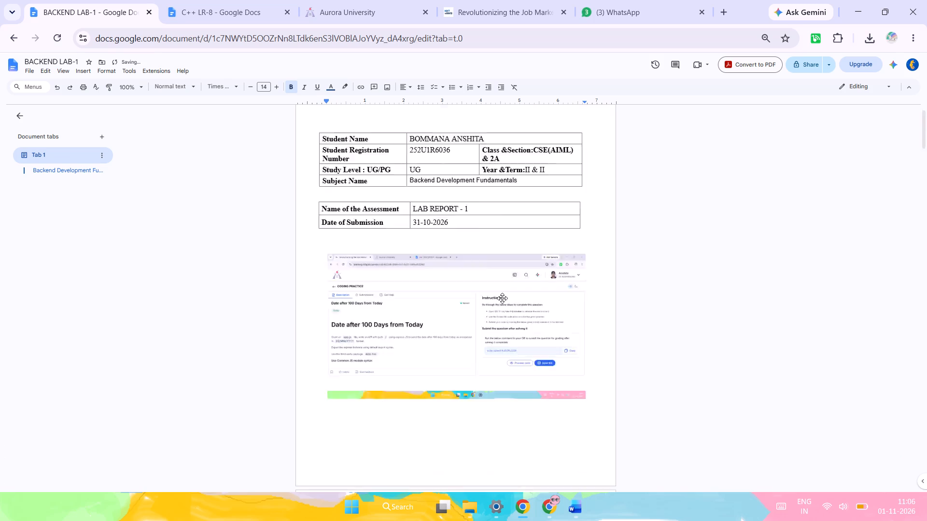
pyautogui.scroll(-5, 502, 298)
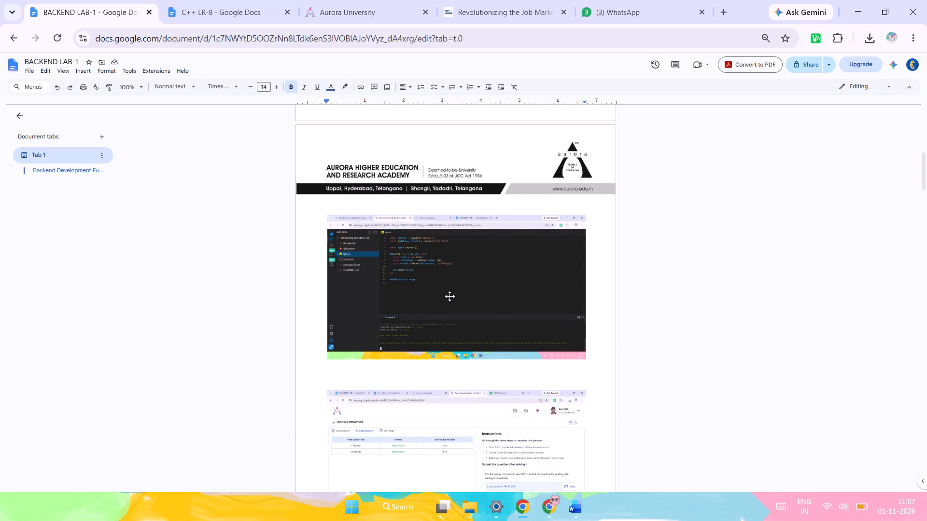
pyautogui.scroll(-17, 449, 296)
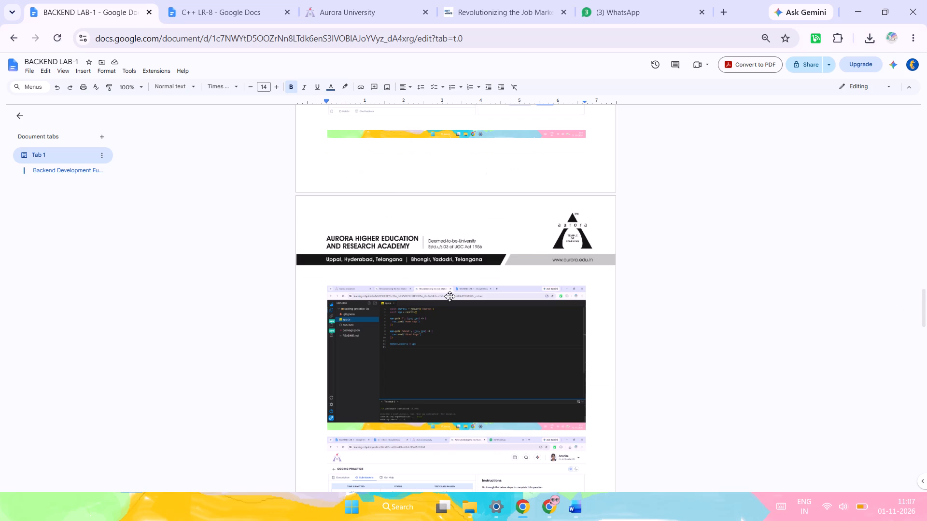
pyautogui.scroll(-4, 449, 296)
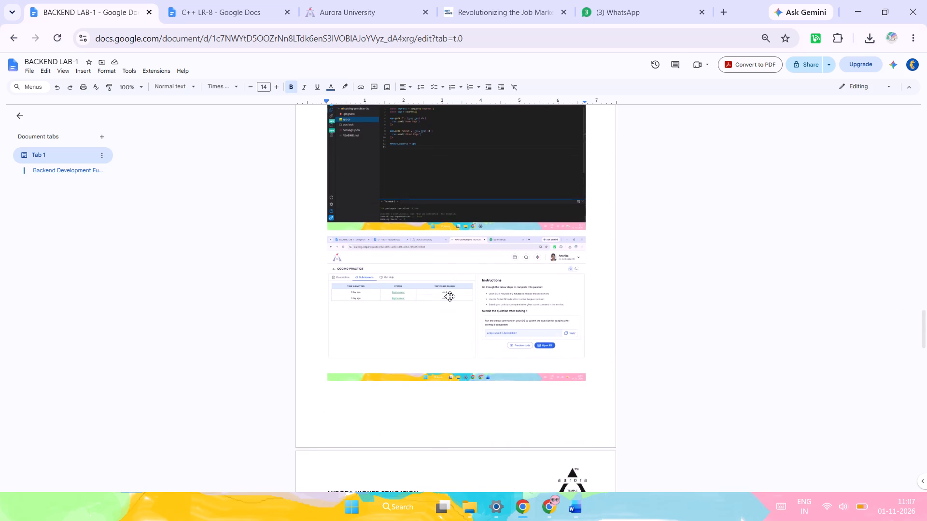
pyautogui.scroll(-6, 449, 296)
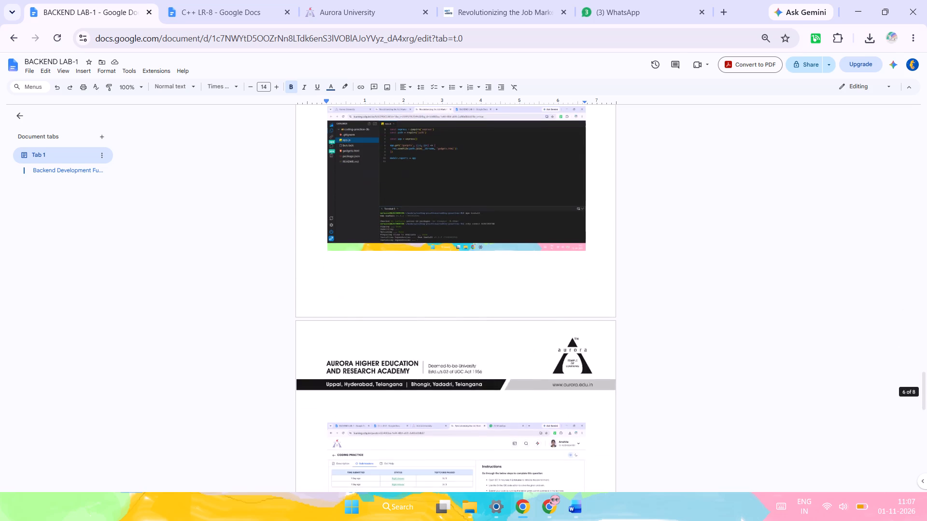
pyautogui.scroll(-5, 449, 296)
pyautogui.scroll(1, 449, 296)
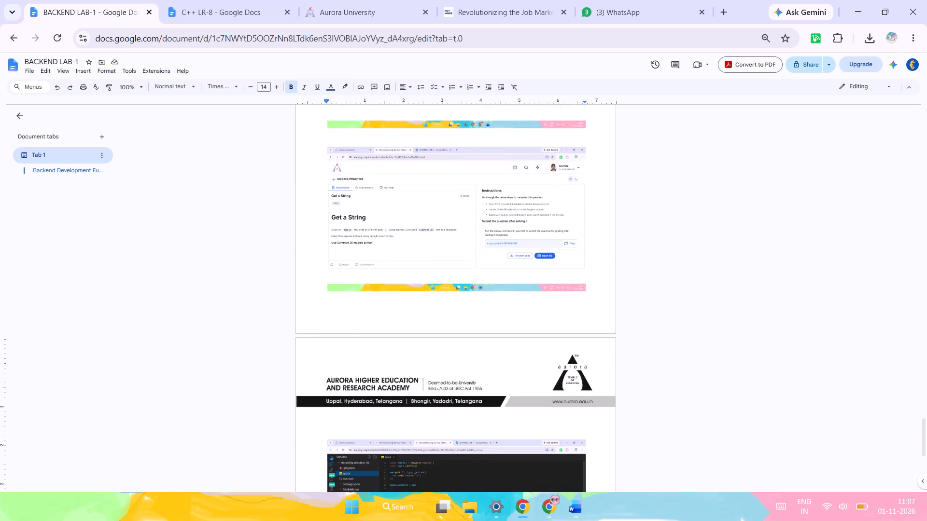
# Check the last pages of the report down to the final Get a String submissions screenshot.
pyautogui.scroll(2, 449, 296)
pyautogui.scroll(-2, 449, 296)
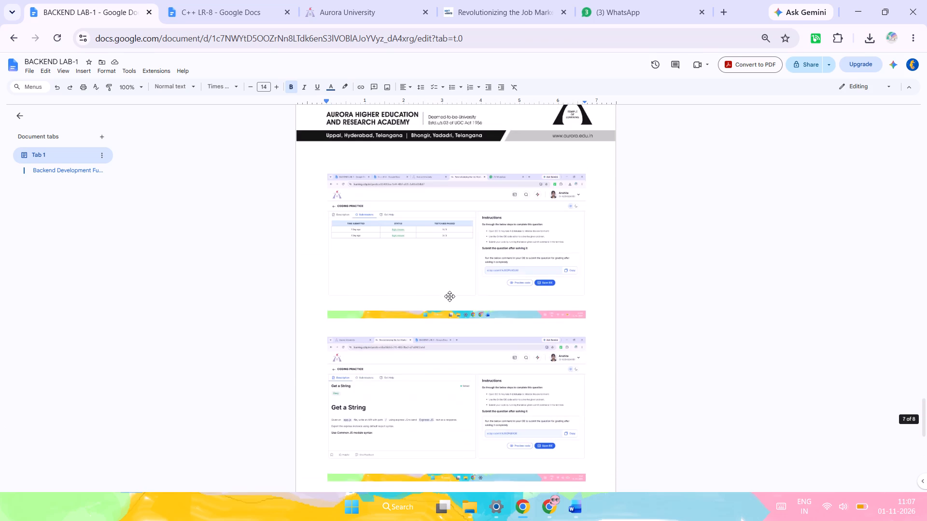
pyautogui.scroll(-3, 449, 296)
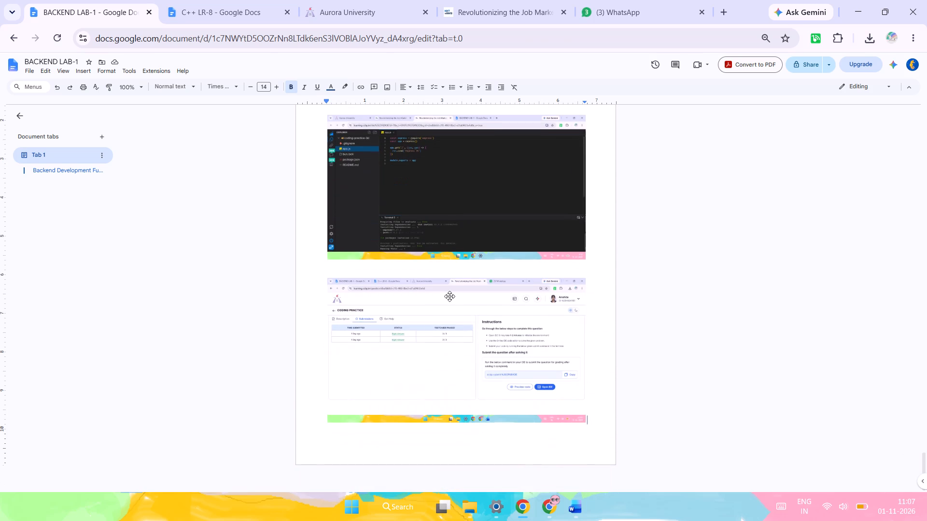
pyautogui.scroll(-2, 449, 296)
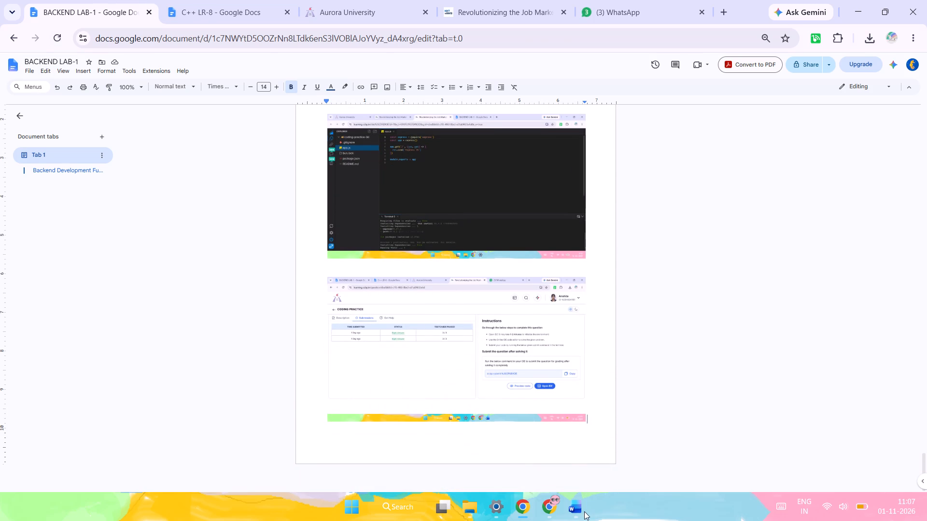
# In File Explorer, delete the four old BACKEND LAB-1 and BACKEND LAB-2 DOCX and PDF files from the FAI folder.
pyautogui.click(478, 513)
pyautogui.click(519, 396)
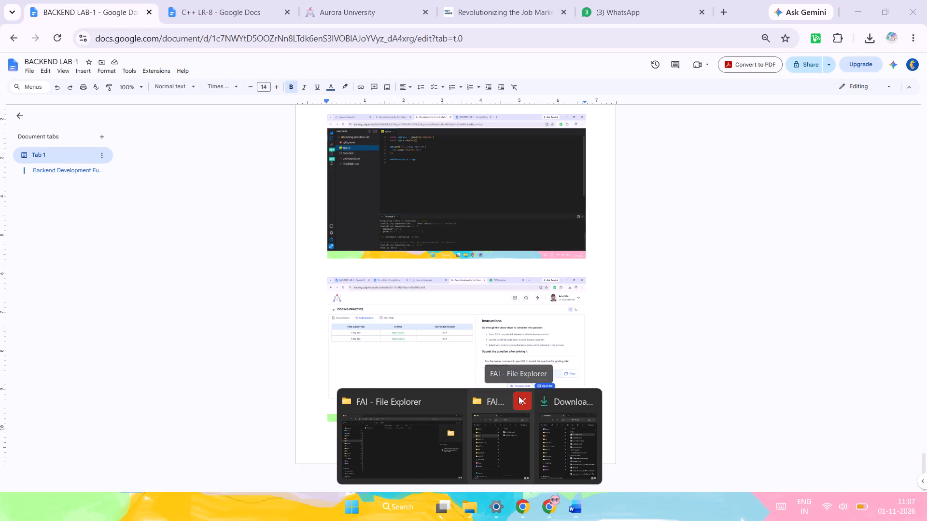
pyautogui.click(559, 399)
pyautogui.click(522, 437)
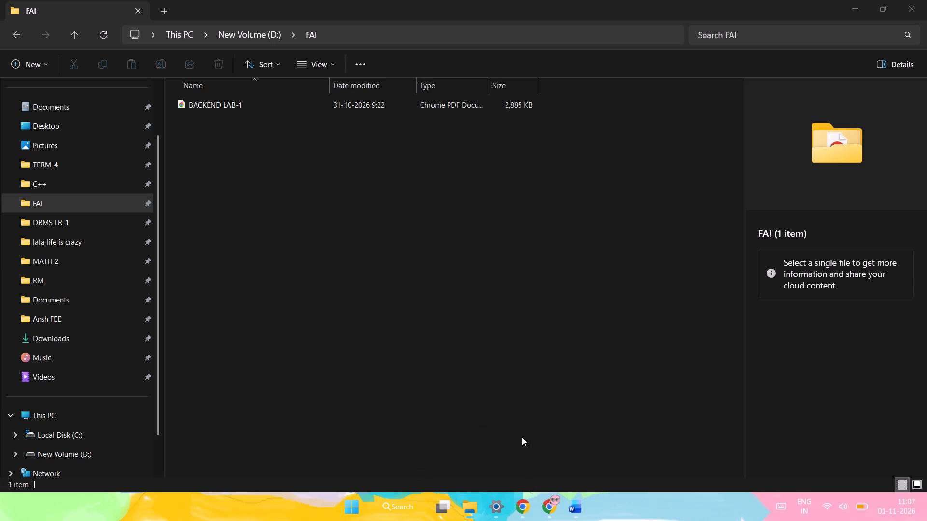
pyautogui.click(243, 104)
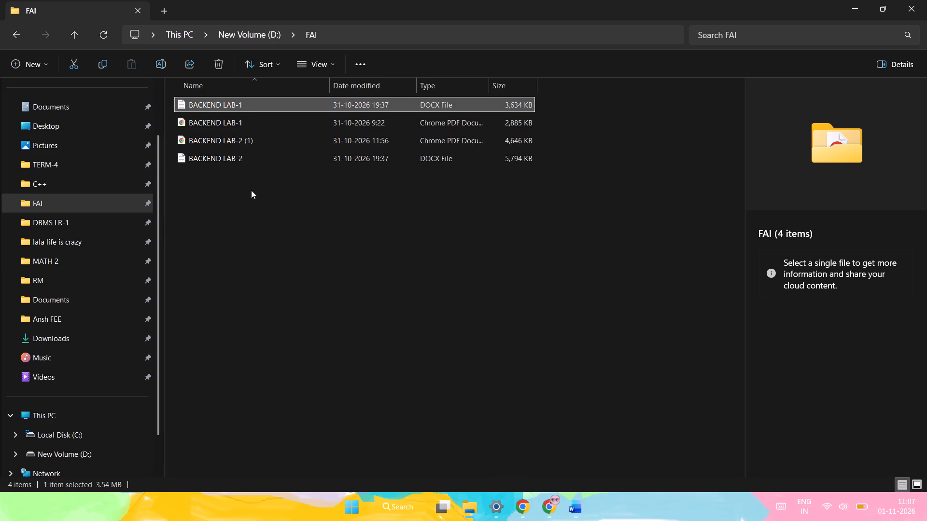
pyautogui.keyDown('ctrl'); pyautogui.click(238, 156); pyautogui.keyUp('ctrl')
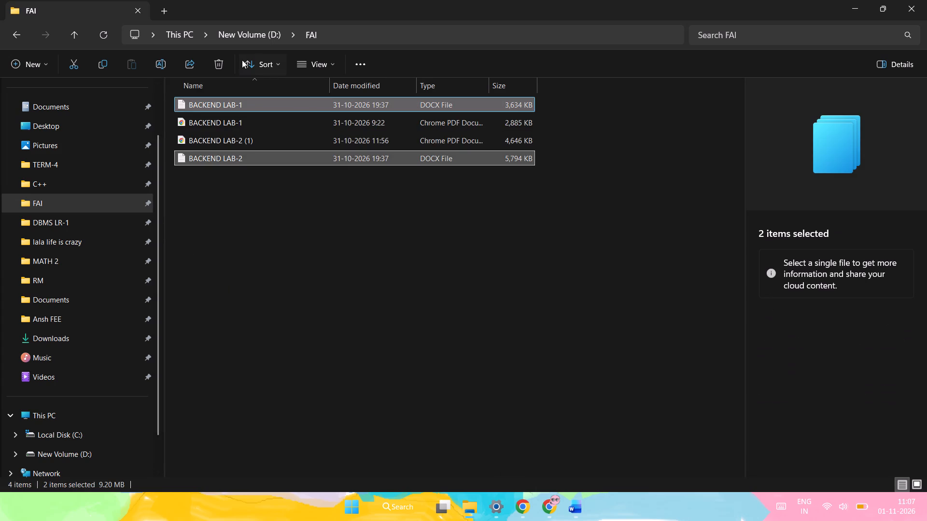
pyautogui.keyDown('ctrl'); pyautogui.click(222, 116); pyautogui.keyUp('ctrl')
pyautogui.keyDown('ctrl'); pyautogui.click(212, 145); pyautogui.keyUp('ctrl')
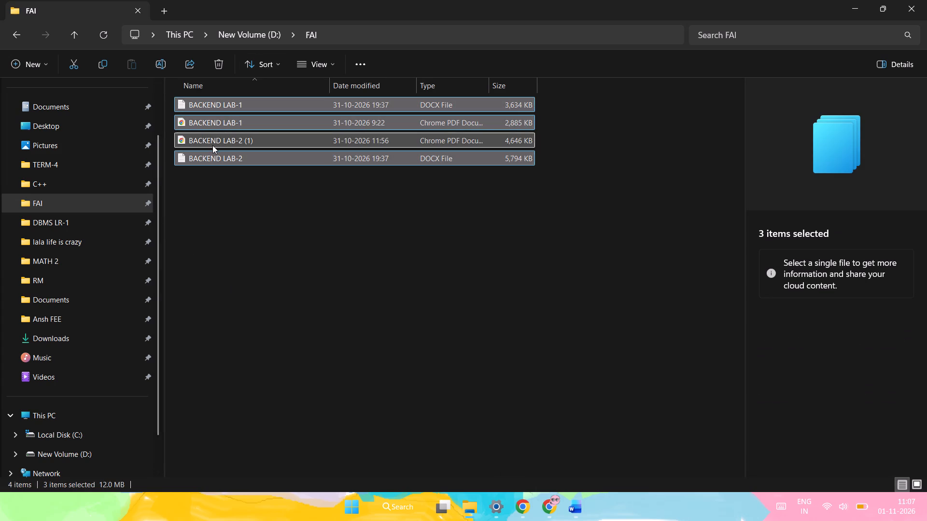
pyautogui.click(219, 60)
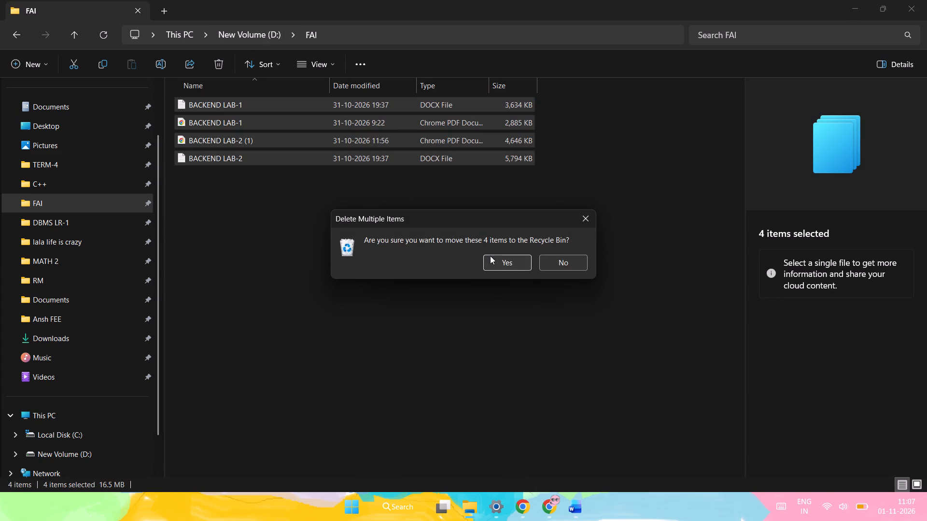
pyautogui.click(489, 257)
pyautogui.click(852, 0)
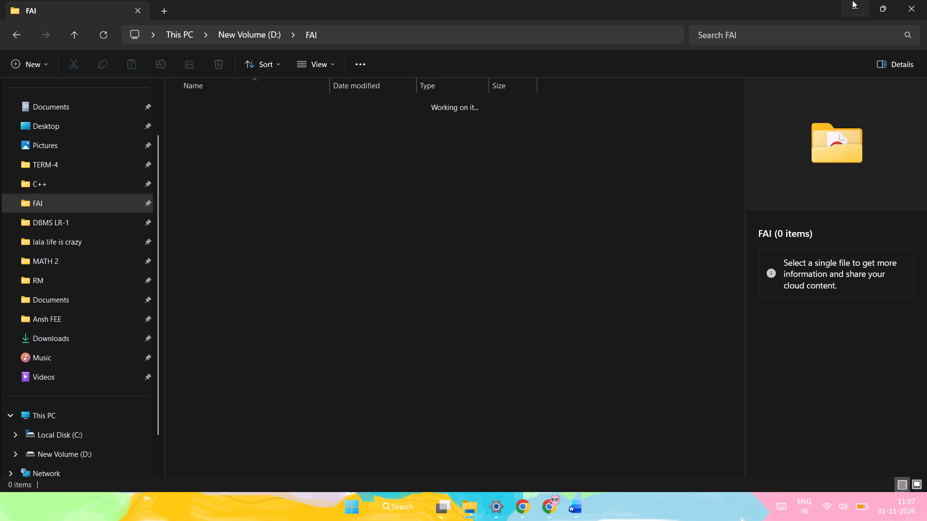
# Download the BACKEND LAB-1 report from Google Docs as a PDF document.
pyautogui.click(28, 74)
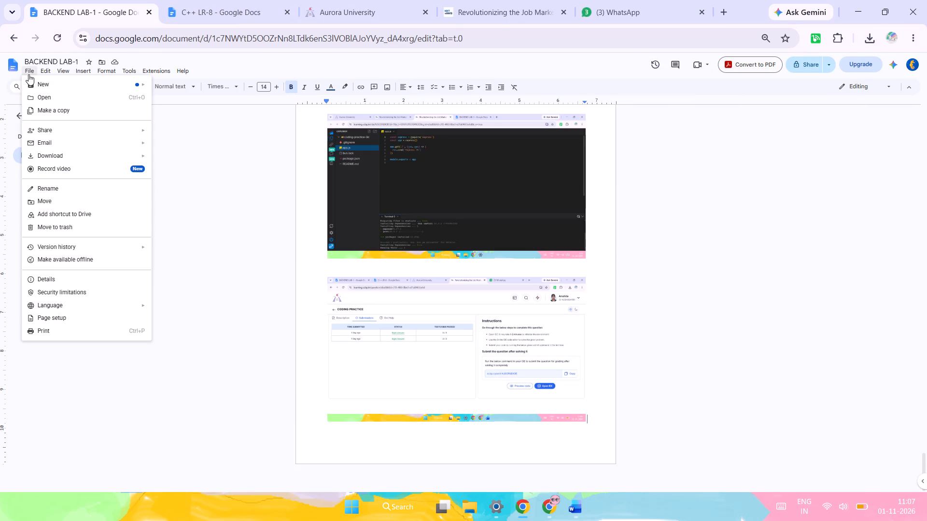
pyautogui.click(100, 156)
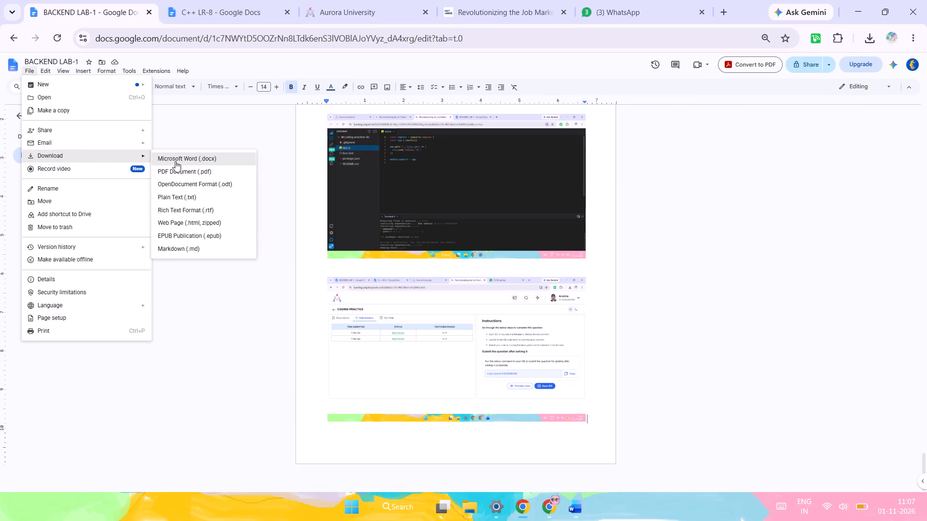
pyautogui.click(202, 170)
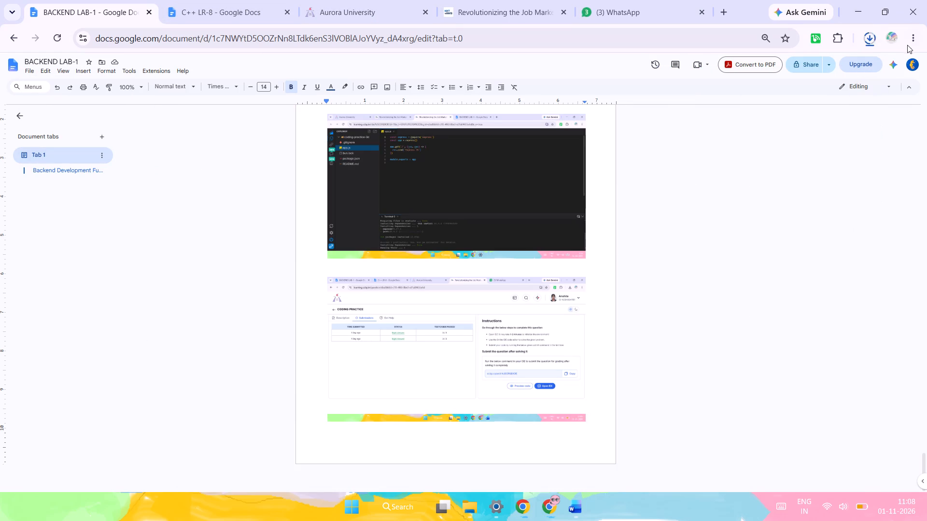
# Copy the downloaded BACKEND LAB-1 (1) PDF from the Downloads folder into the FAI folder.
pyautogui.click(866, 35)
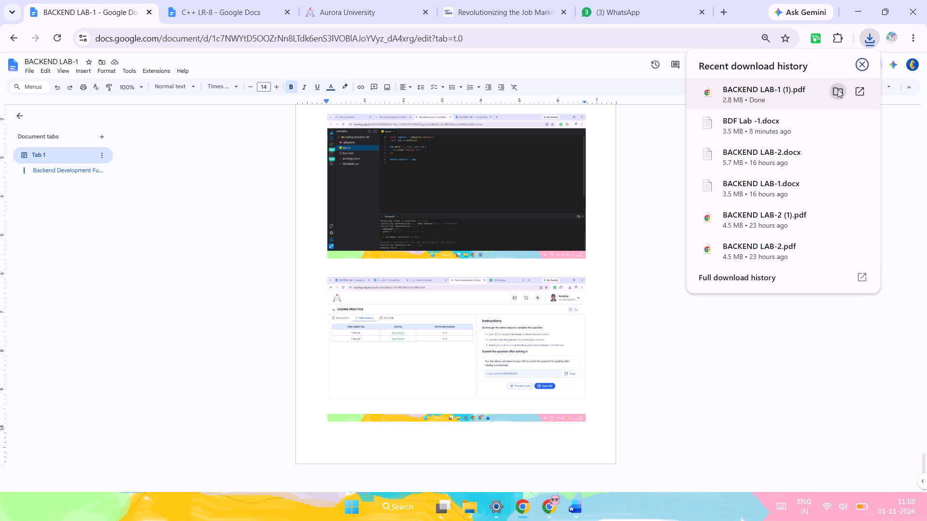
pyautogui.click(838, 89)
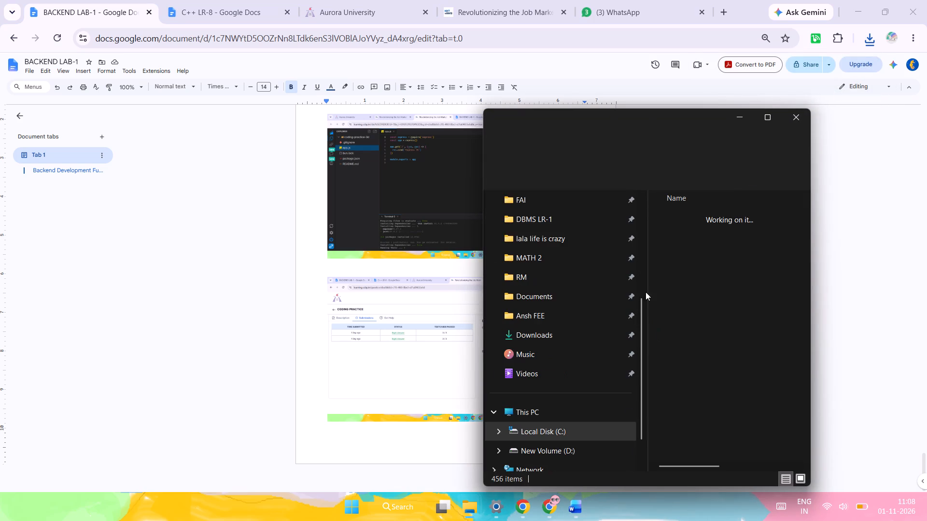
pyautogui.moveTo(684, 233); pyautogui.dragTo(570, 206)
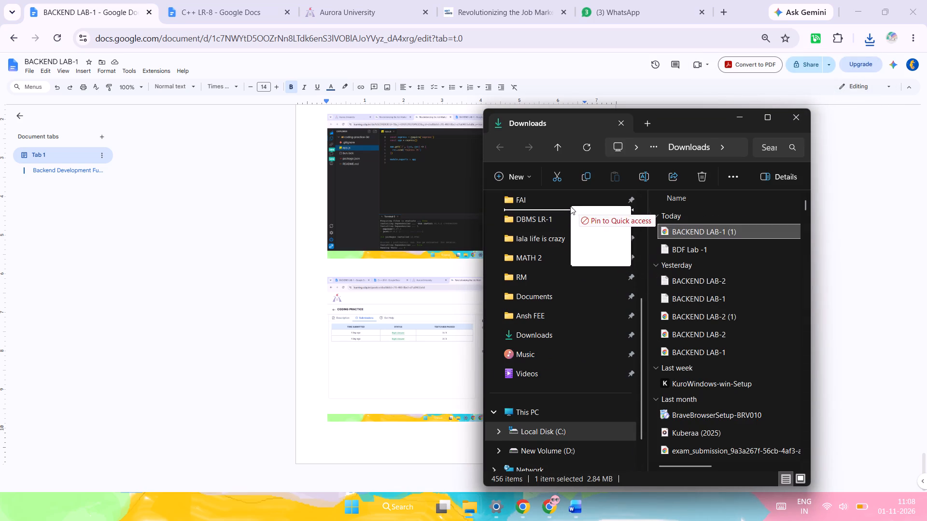
pyautogui.moveTo(570, 206); pyautogui.dragTo(553, 237)
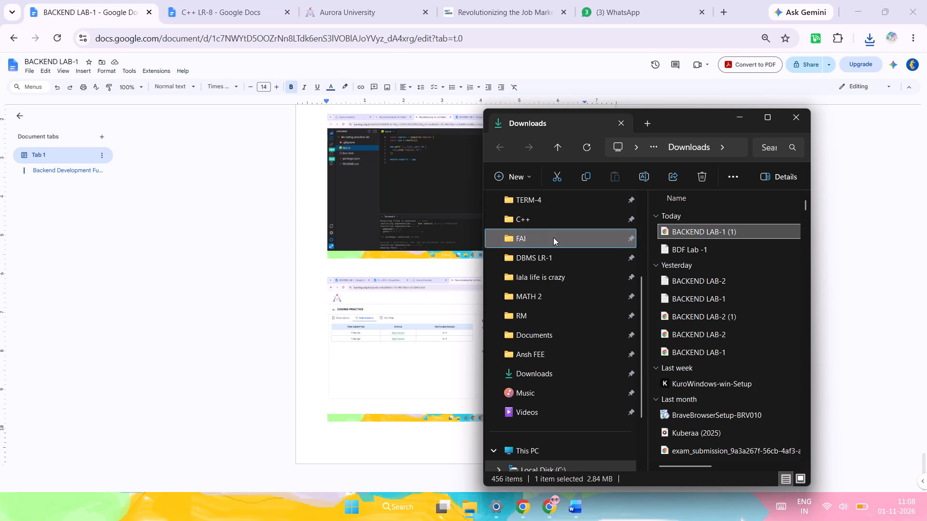
pyautogui.click(903, 225)
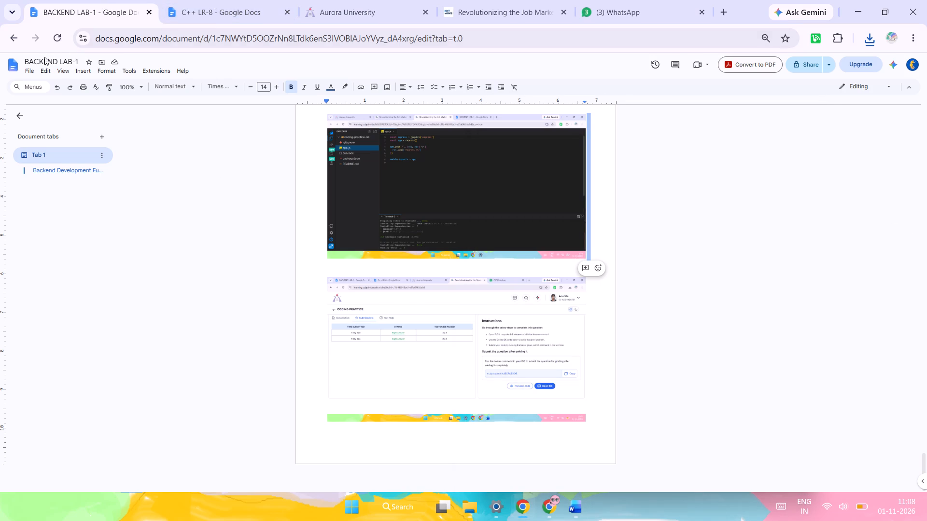
# Return to the Google Docs home page and open the BACKEND LAB-2 document.
pyautogui.click(12, 69)
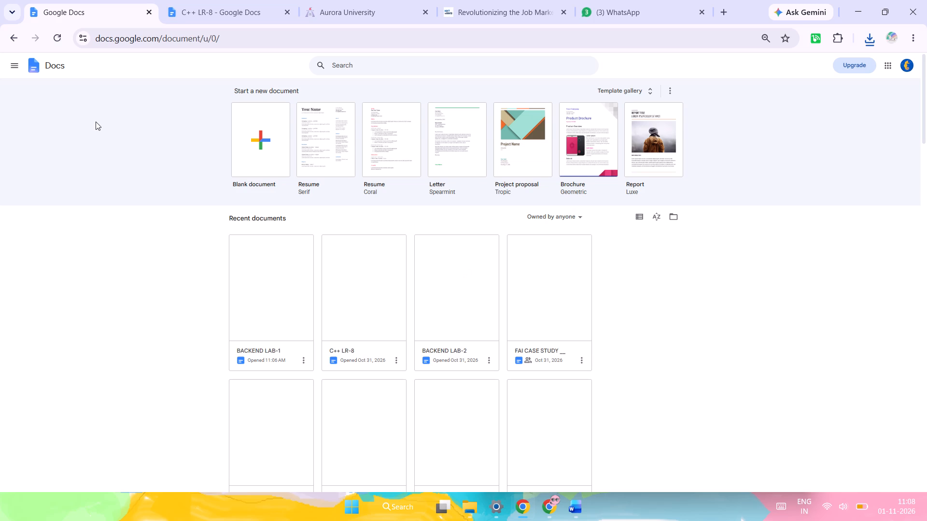
pyautogui.scroll(-1, 96, 122)
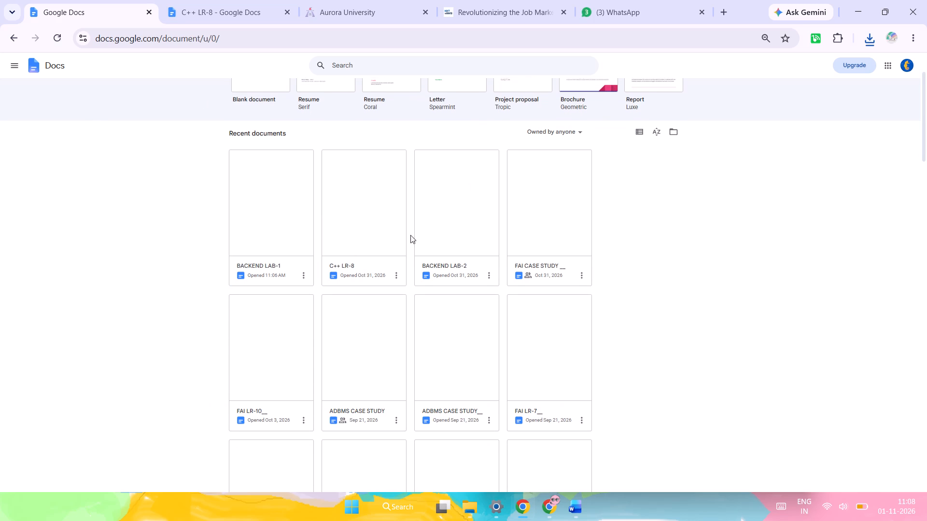
pyautogui.click(439, 218)
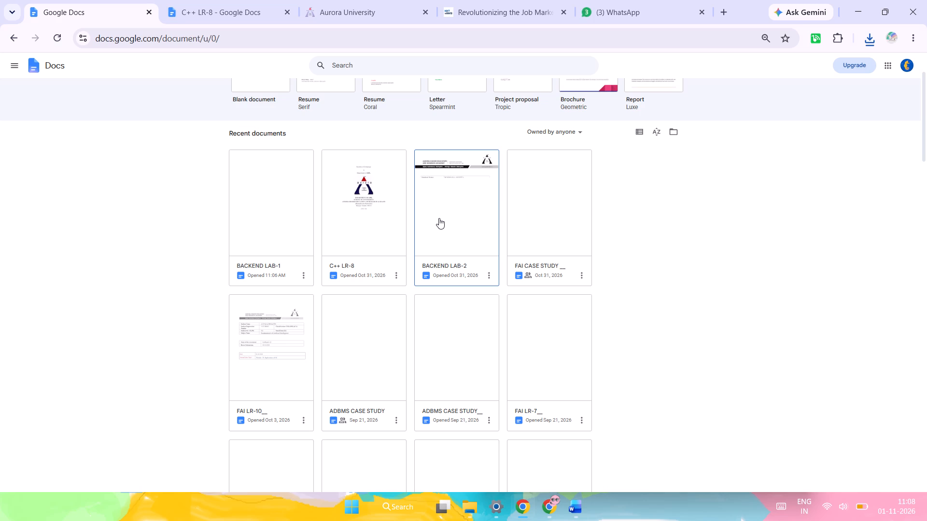
pyautogui.doubleClick(476, 229)
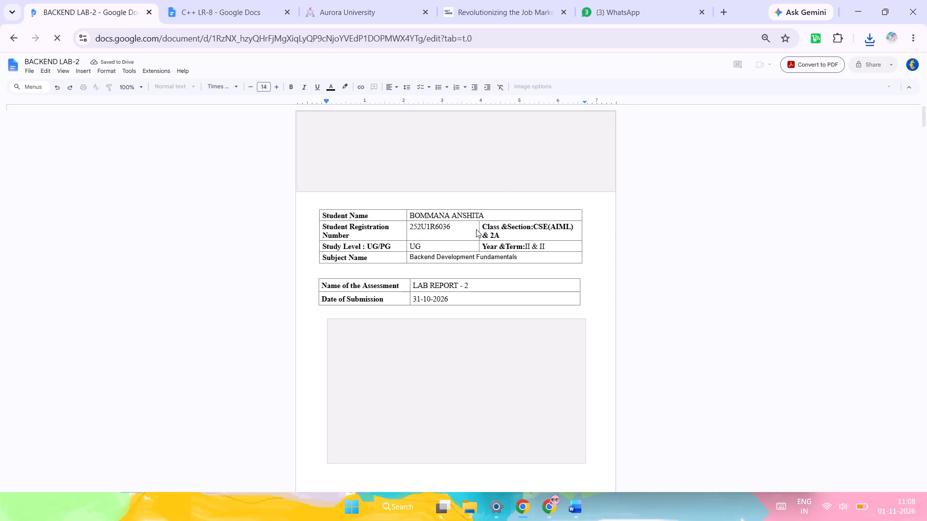
# Examine the first pages of BACKEND LAB-2, checking the Cricket Team question and code screenshots.
pyautogui.scroll(-1, 476, 229)
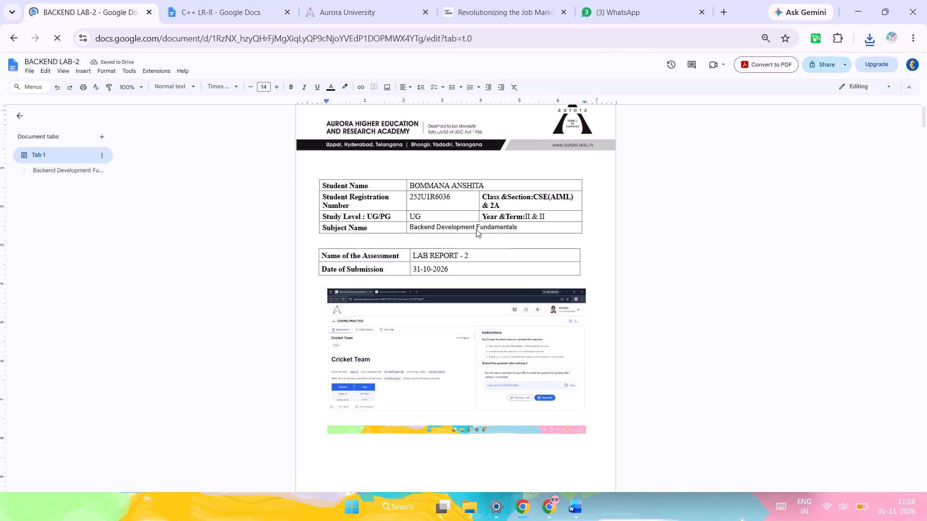
pyautogui.scroll(-2, 476, 229)
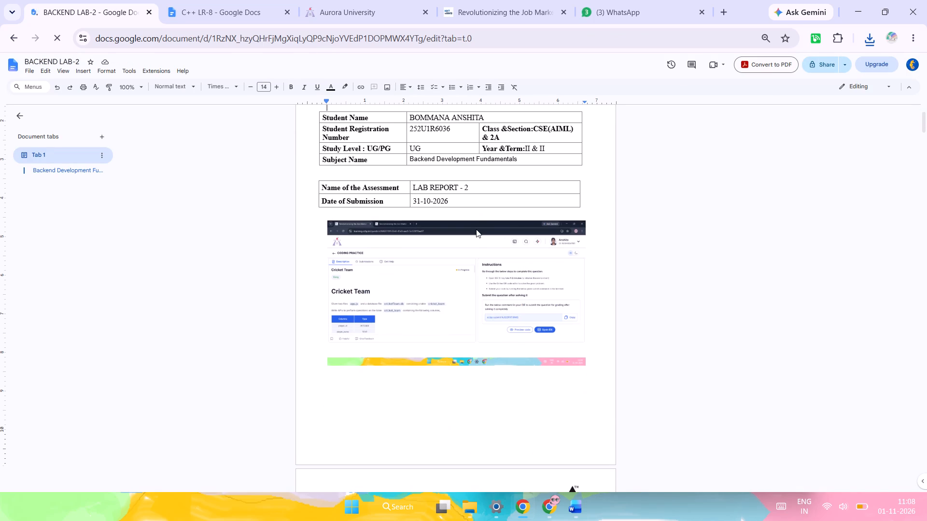
pyautogui.scroll(-2, 476, 229)
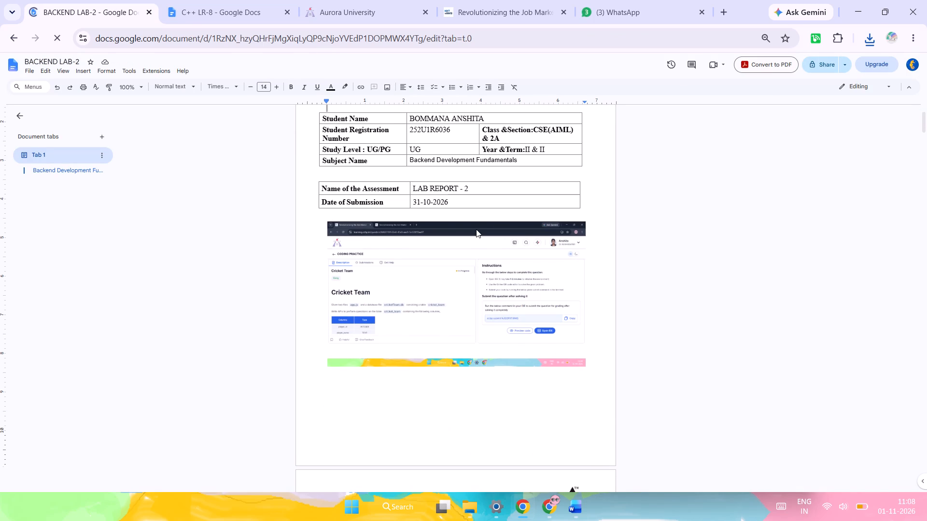
pyautogui.scroll(-2, 476, 229)
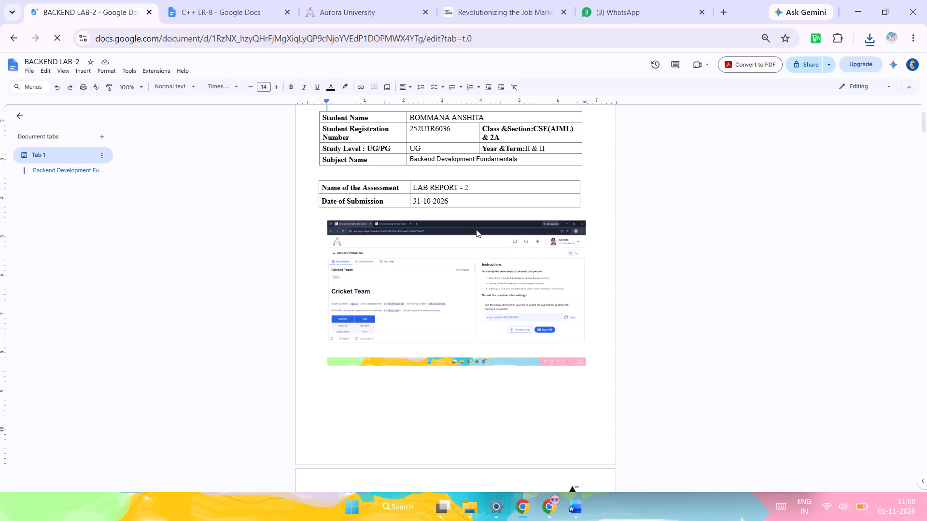
pyautogui.scroll(-1, 476, 229)
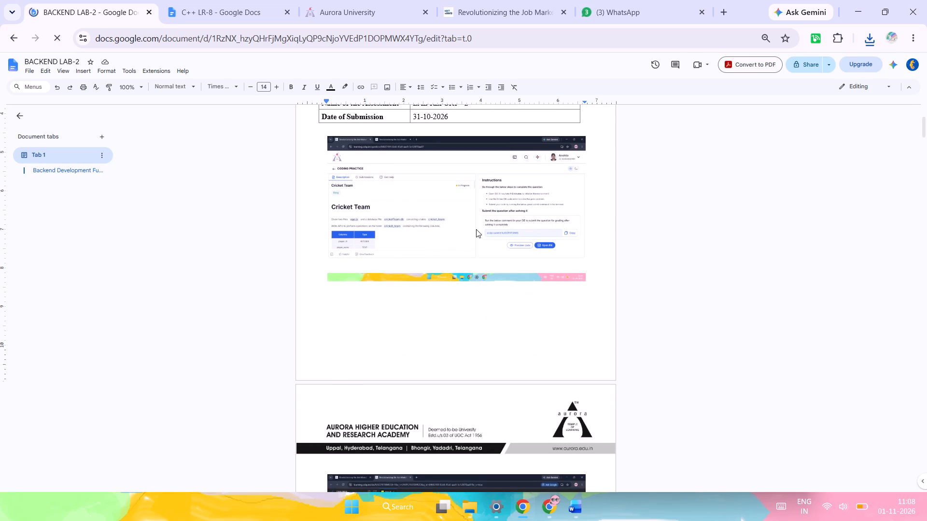
pyautogui.scroll(-1, 476, 229)
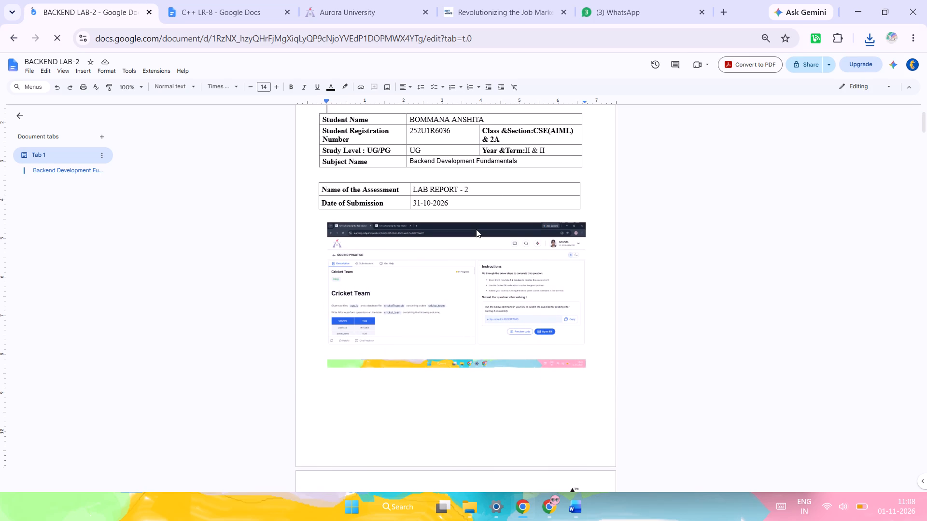
pyautogui.scroll(-6, 476, 229)
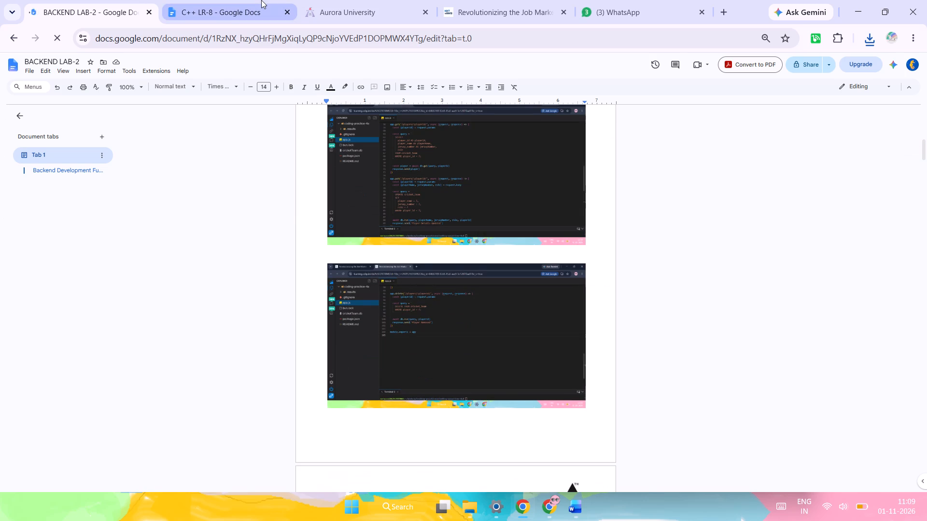
# On the NxtWave learning site, open the Cricket Team question from the SQLite and Database Operations coding practice.
pyautogui.click(486, 0)
pyautogui.hscroll(7, 355, 218)
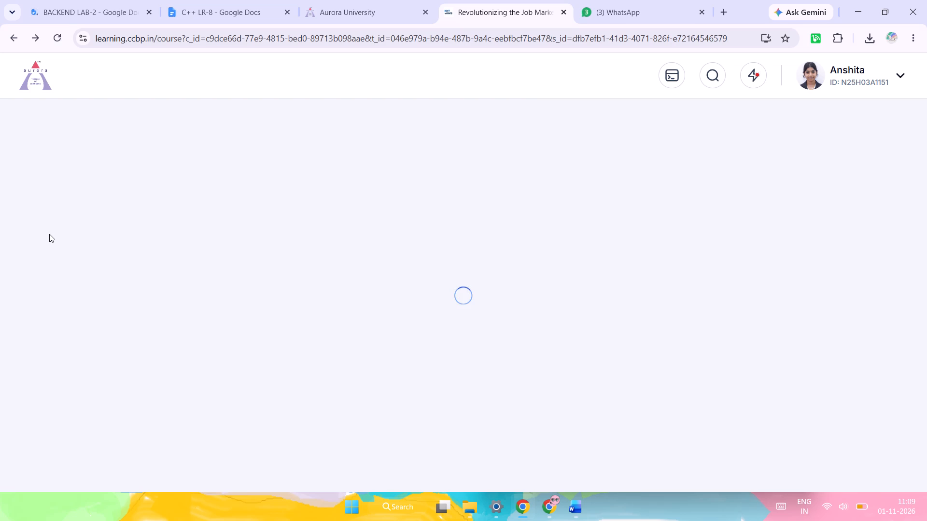
pyautogui.scroll(-1, 47, 282)
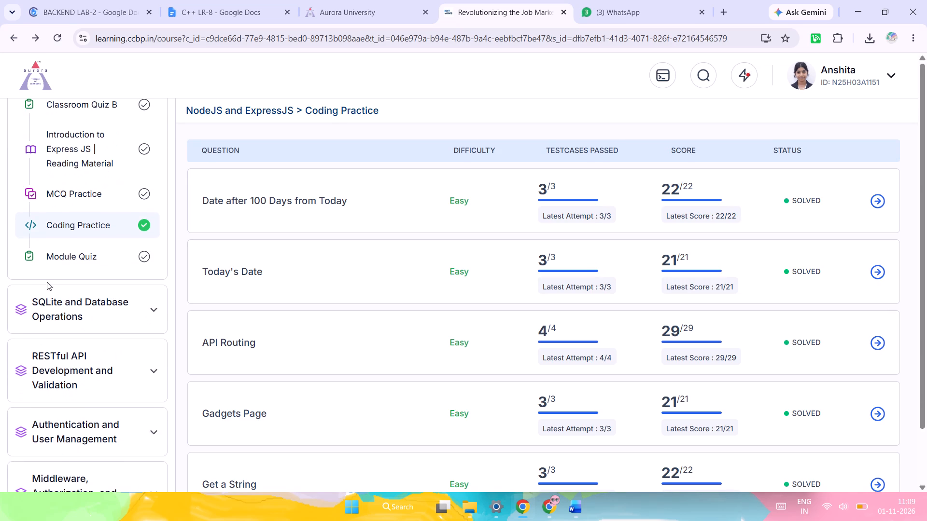
pyautogui.click(109, 293)
pyautogui.scroll(4, 109, 293)
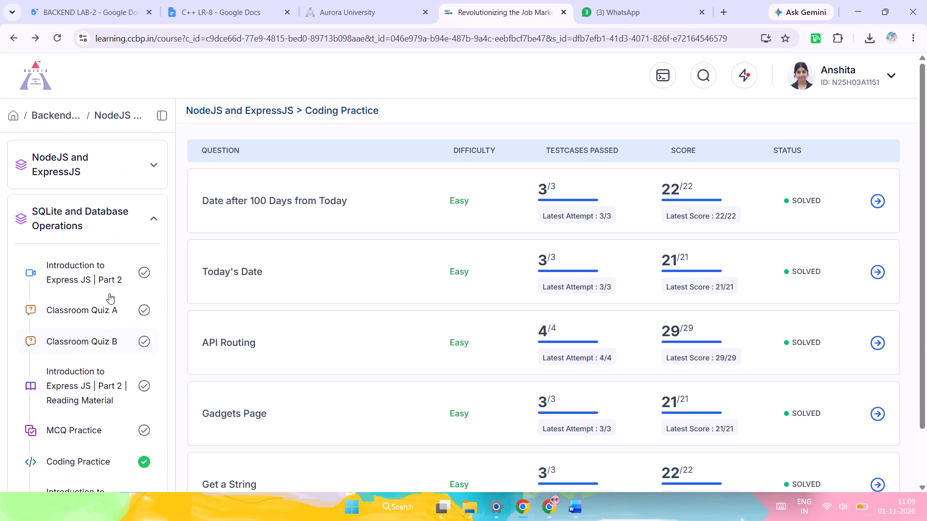
pyautogui.click(74, 240)
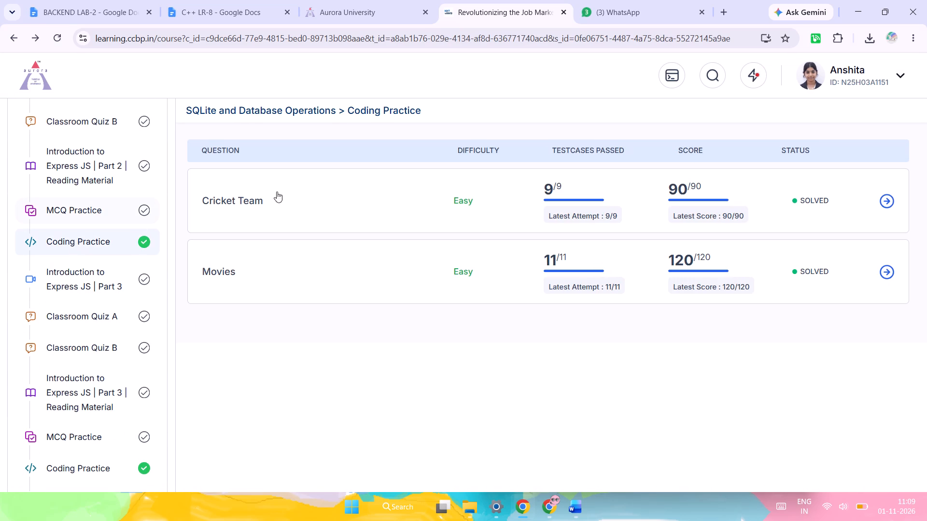
pyautogui.click(319, 190)
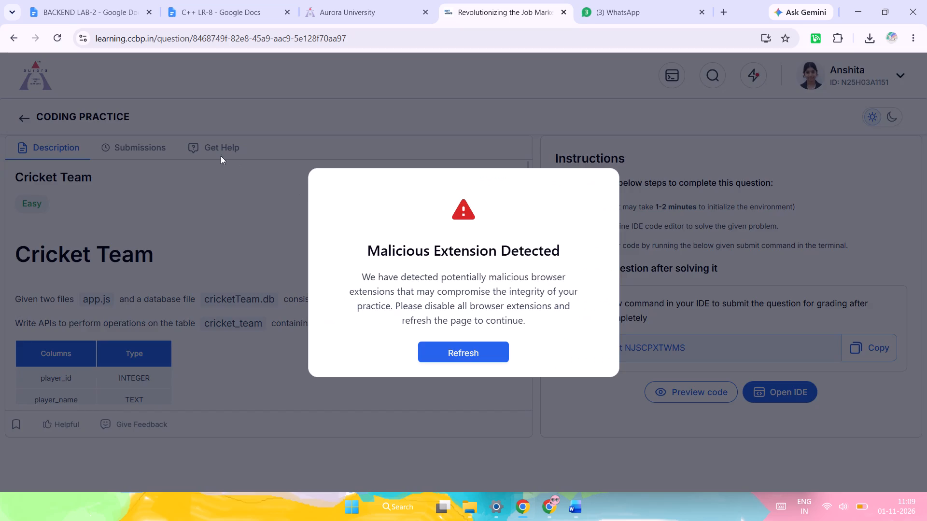
# Reload the Cricket Team question page and open its submissions history.
pyautogui.click(473, 343)
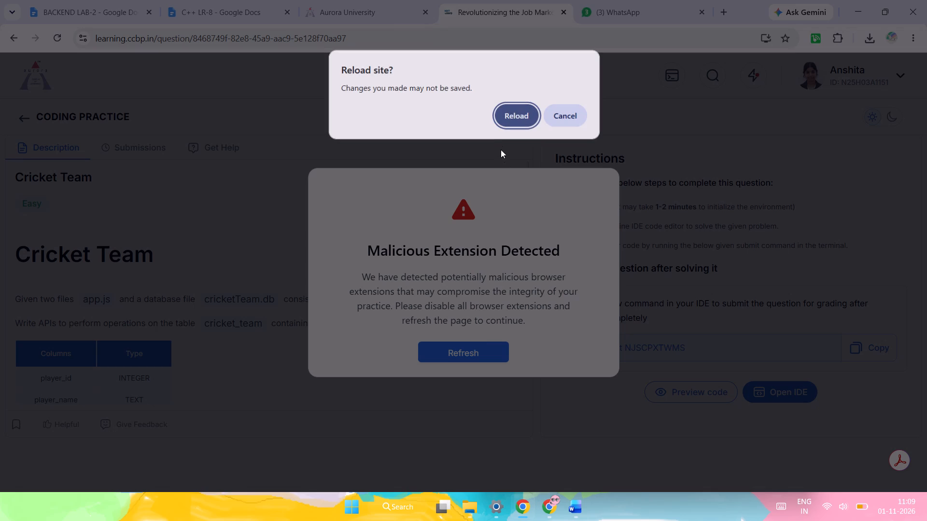
pyautogui.click(509, 123)
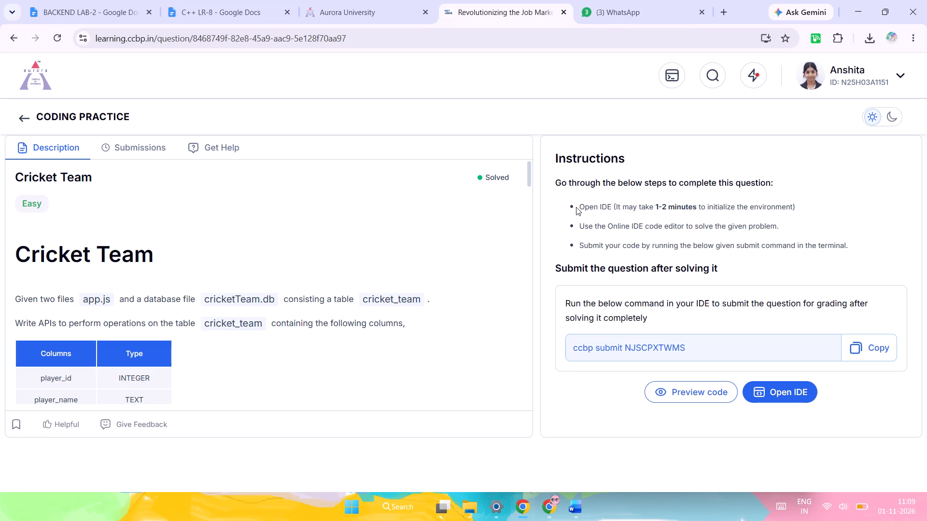
pyautogui.scroll(-1, 576, 207)
pyautogui.click(142, 147)
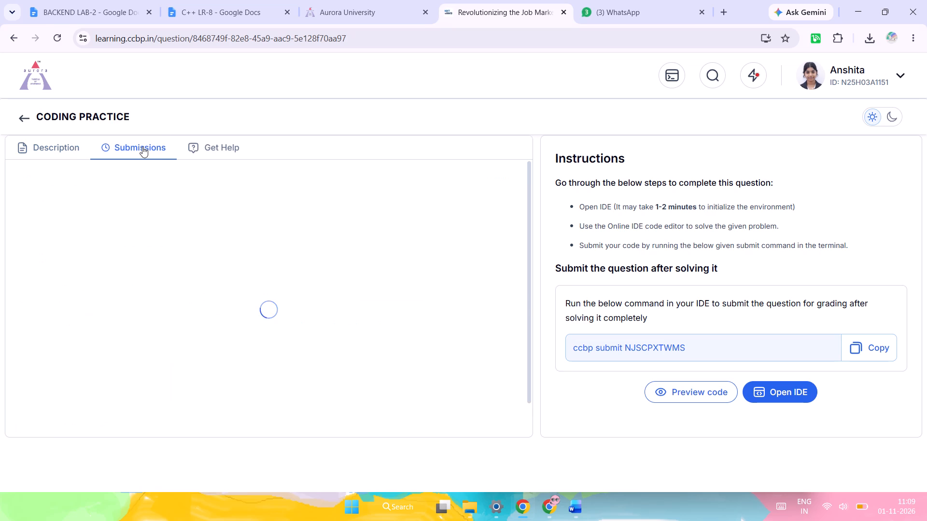
# Capture a full-screen screenshot of the Cricket Team submissions history.
pyautogui.press('Print')
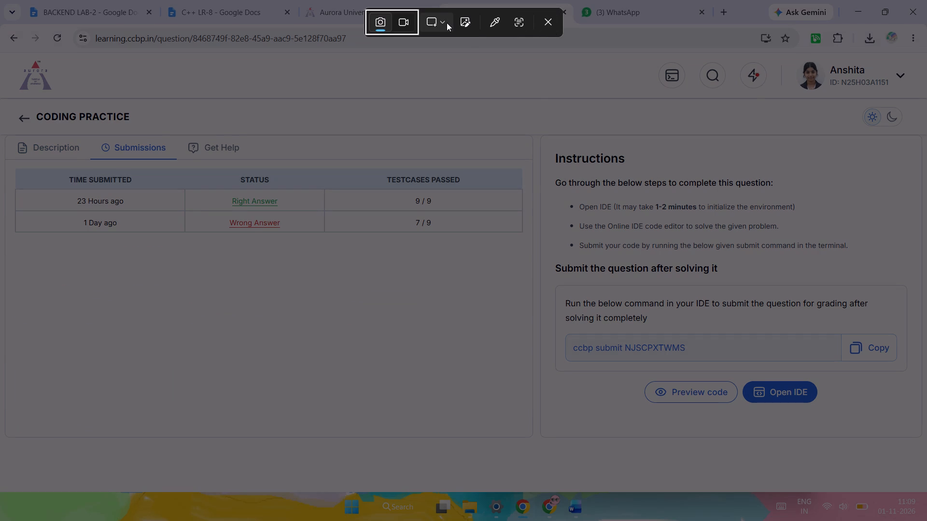
pyautogui.click(443, 23)
pyautogui.click(446, 69)
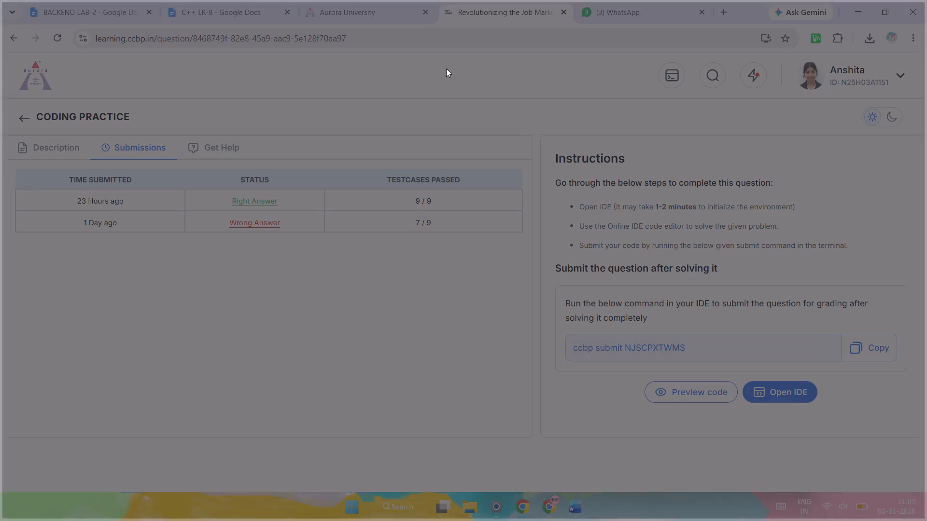
# In the BACKEND LAB-2 document, replace the Cricket Team terminal screenshot above the Movies question with the captured submissions screenshot.
pyautogui.click(105, 0)
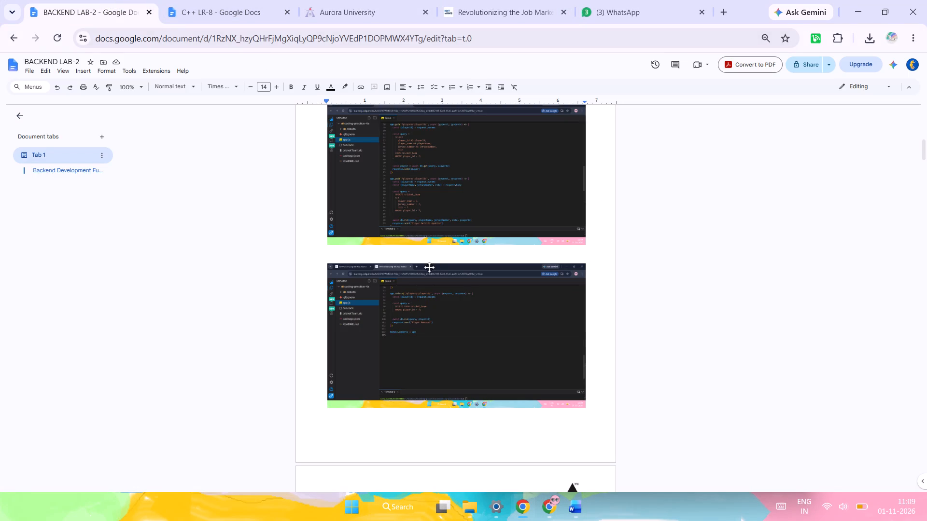
pyautogui.scroll(-4, 429, 267)
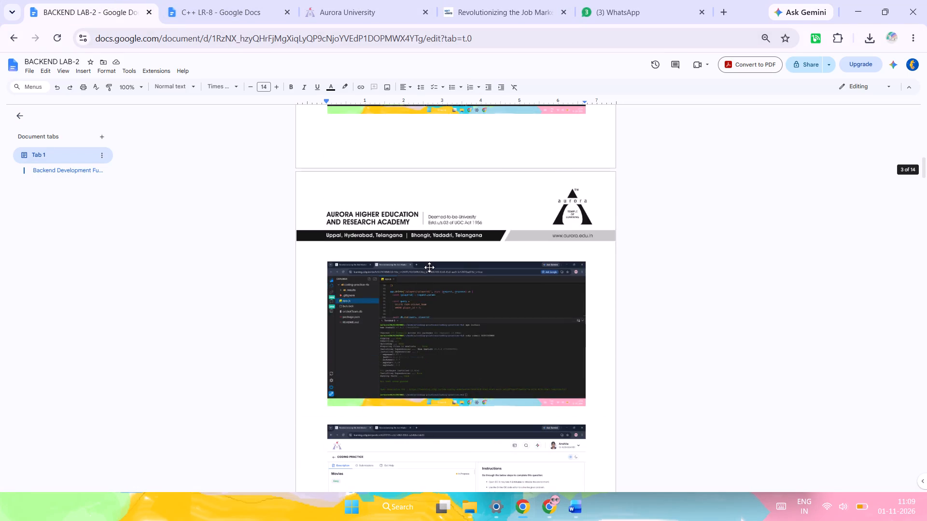
pyautogui.scroll(-1, 429, 267)
pyautogui.click(420, 266)
pyautogui.press('BackSpace')
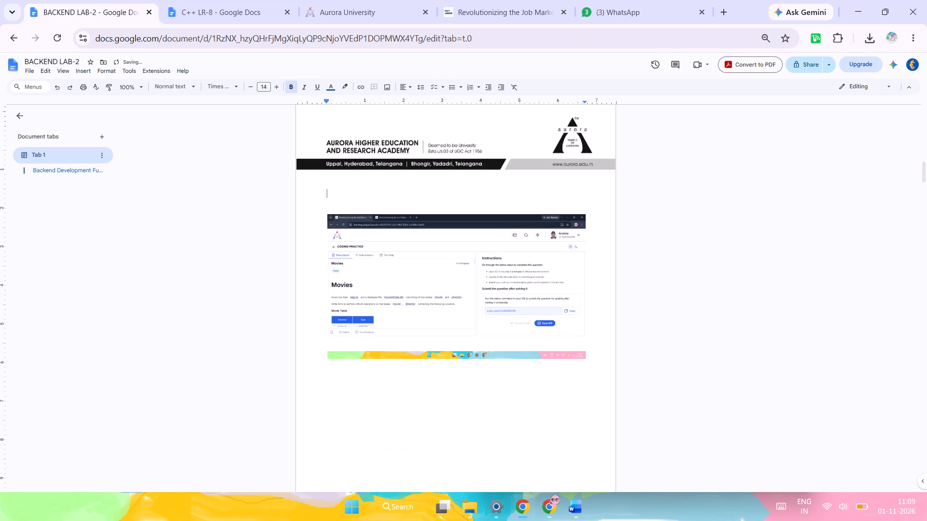
pyautogui.hotkey('ctrl', 'v')
# Return to the coding practice list on the learning site, open the Movies question and reload its page.
pyautogui.scroll(-2, 420, 266)
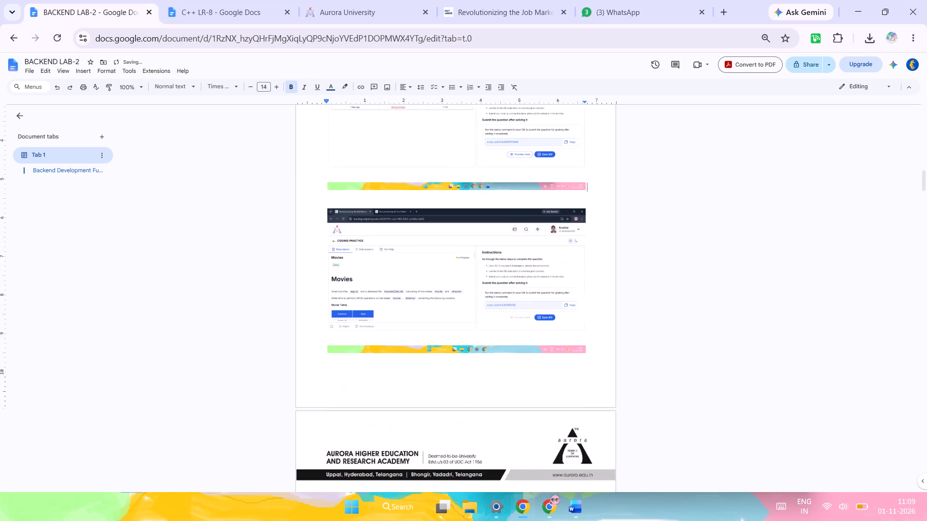
pyautogui.scroll(-3, 420, 266)
pyautogui.scroll(-2, 473, 274)
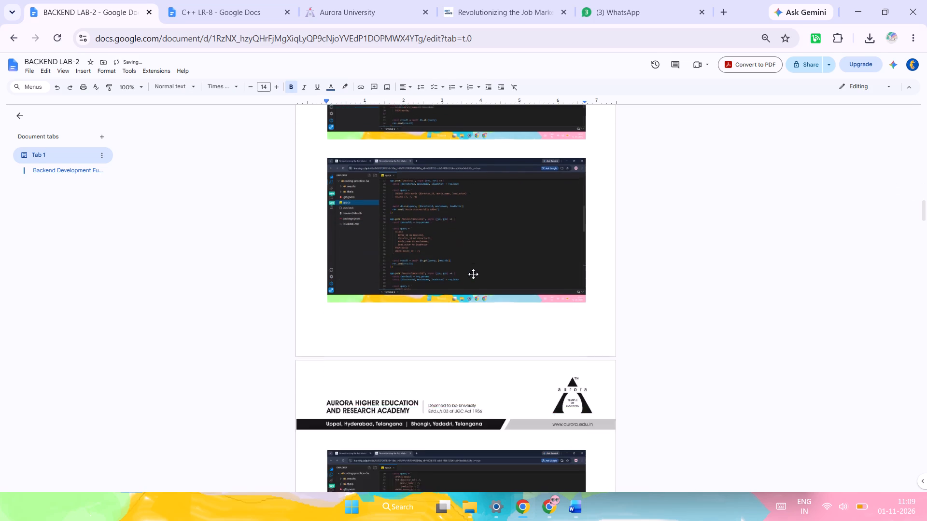
pyautogui.scroll(-6, 473, 274)
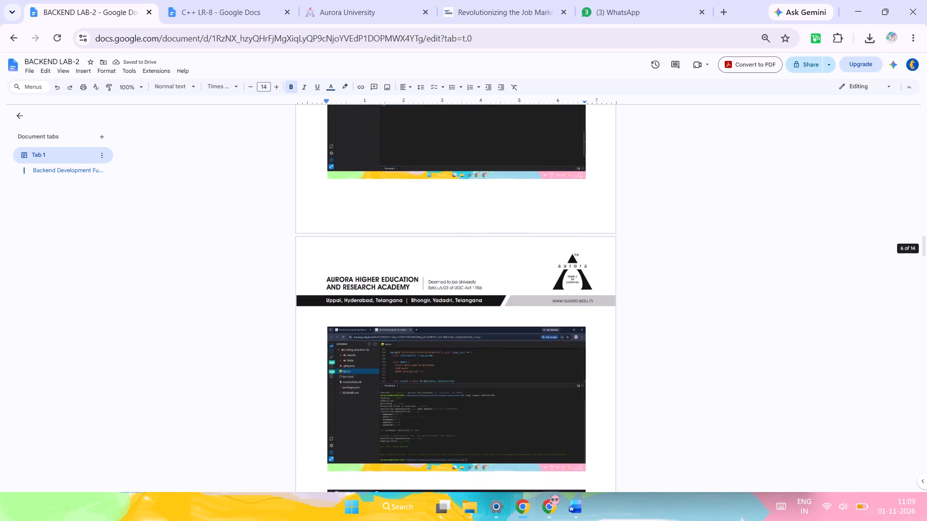
pyautogui.scroll(-2, 473, 274)
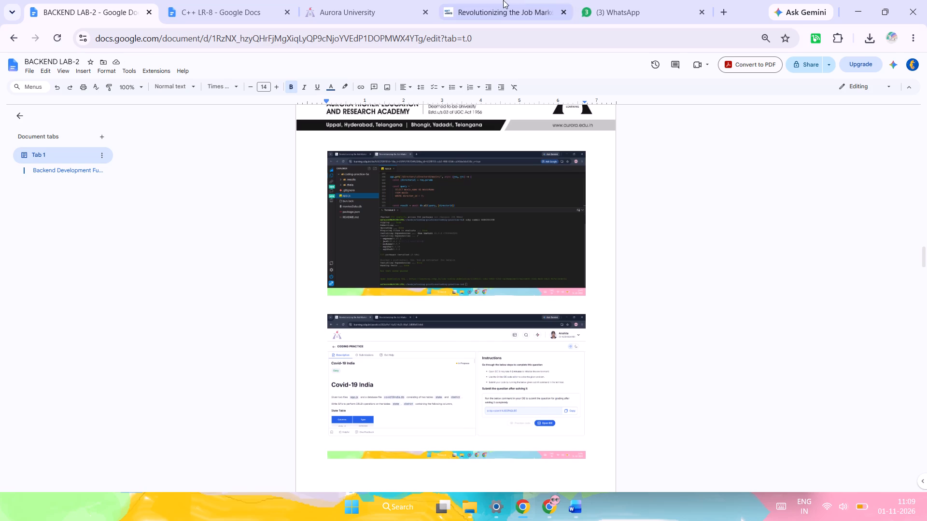
pyautogui.click(465, 2)
pyautogui.hscroll(5, 337, 286)
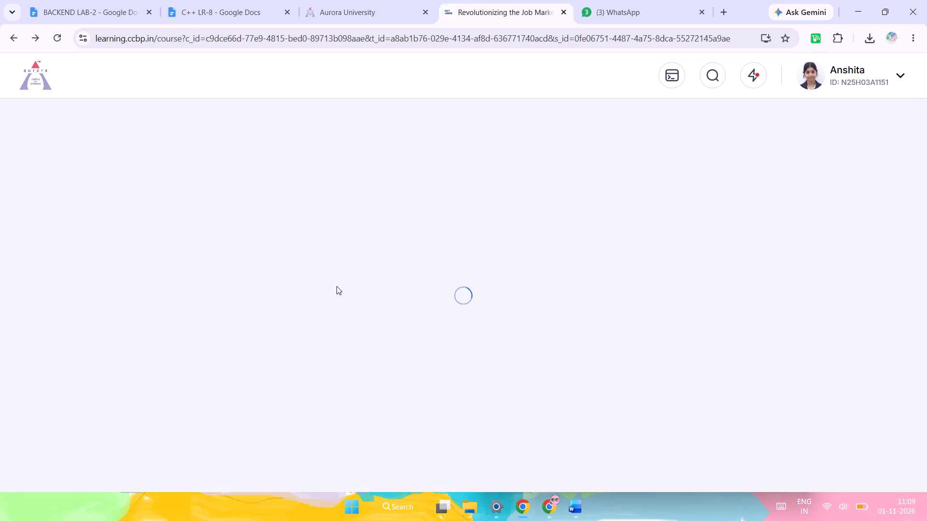
pyautogui.click(245, 267)
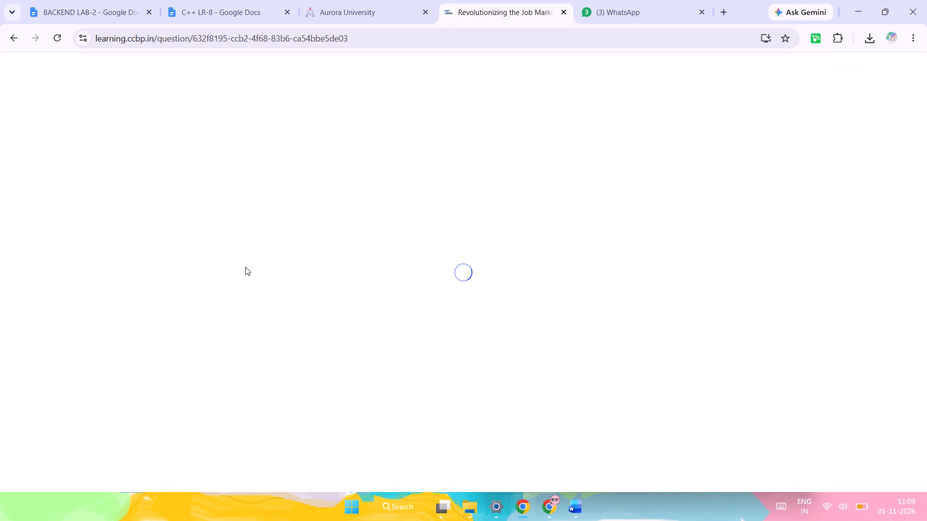
pyautogui.click(429, 352)
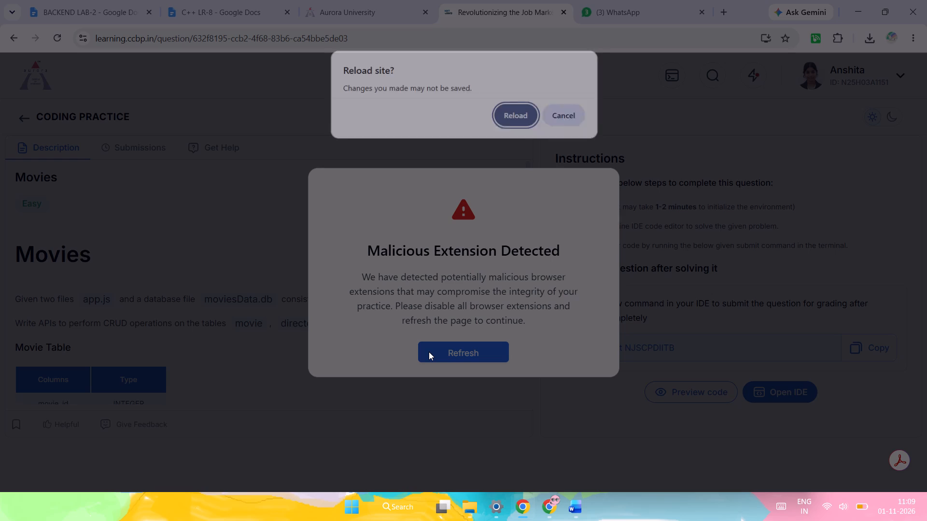
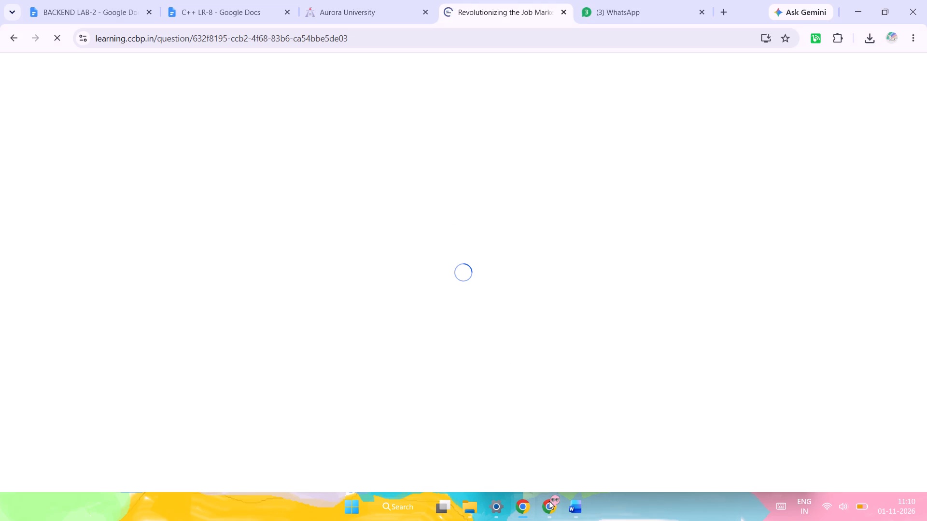
# In the other browser profile, confirm camera access for the blocked learning-site question page and run the face verification.
pyautogui.click(548, 507)
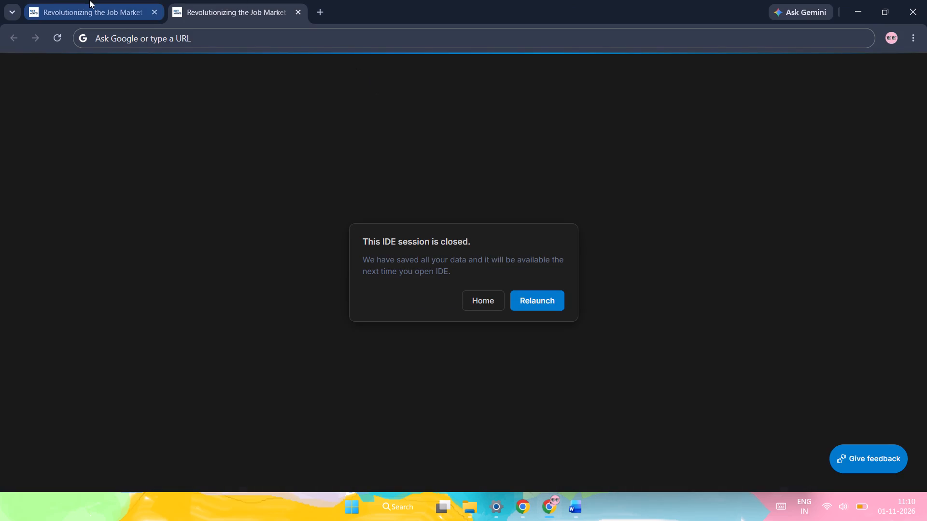
pyautogui.click(89, 0)
pyautogui.rightClick(317, 290)
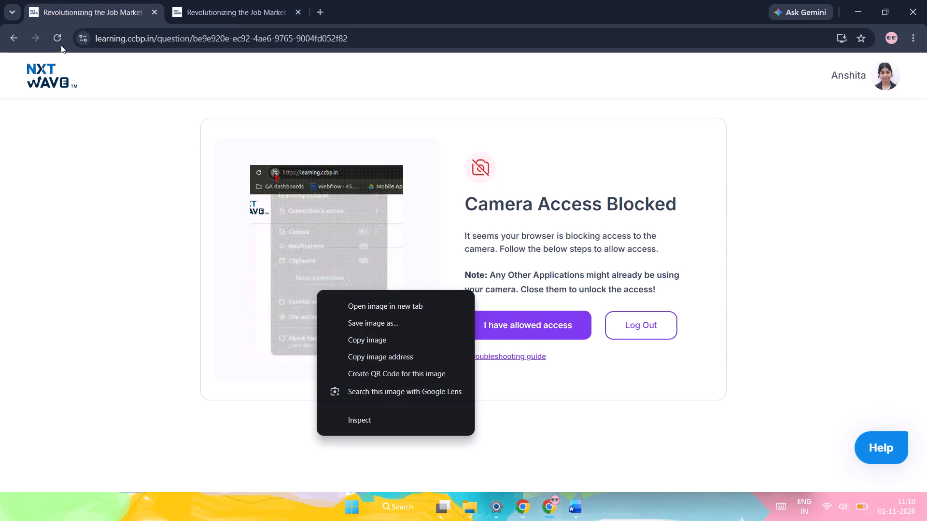
pyautogui.click(84, 33)
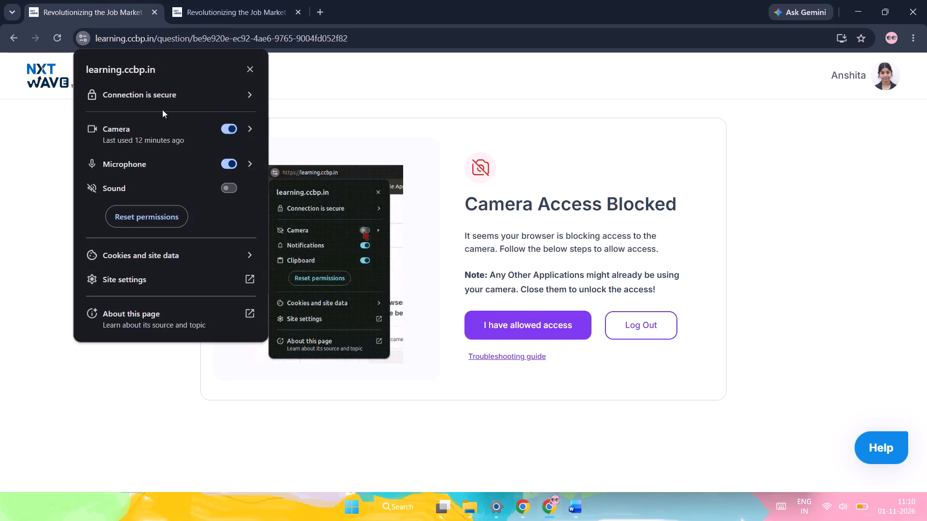
pyautogui.click(490, 500)
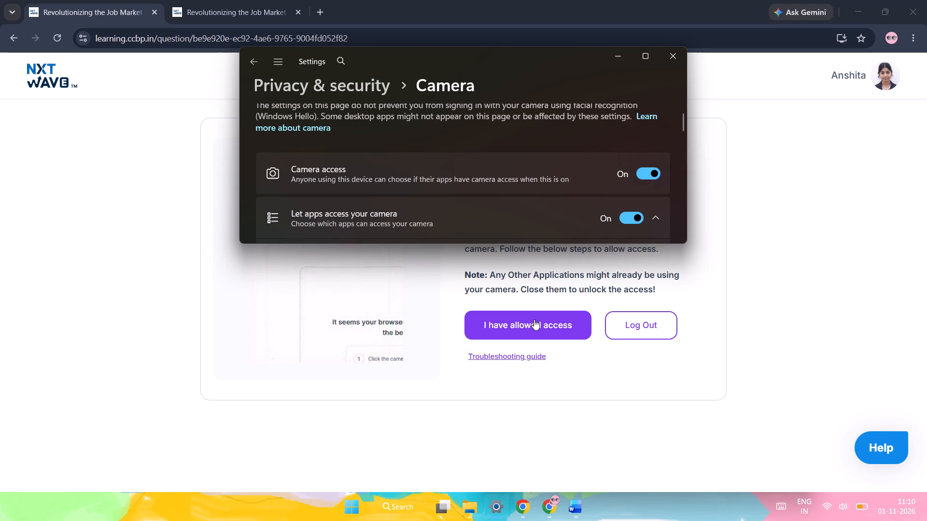
pyautogui.click(534, 319)
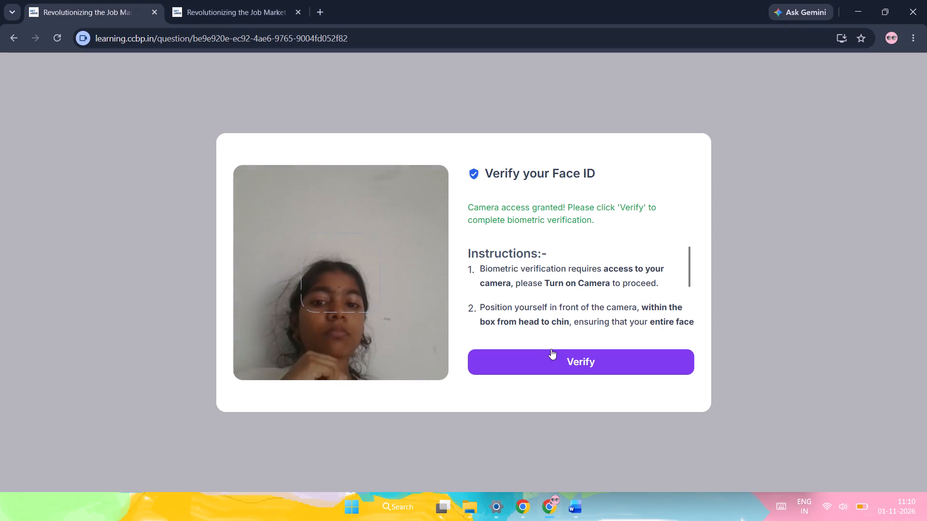
pyautogui.click(544, 360)
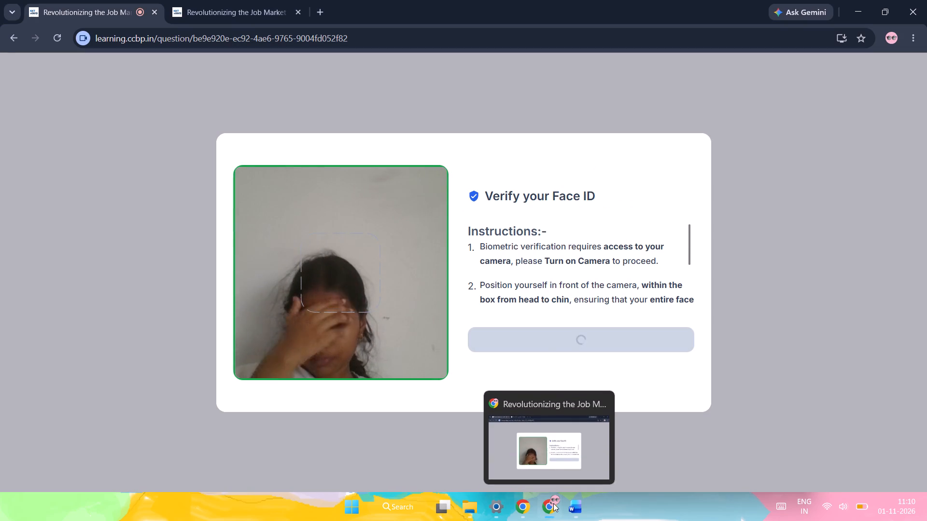
# Turn off the system-wide camera access in the Windows privacy settings and return to the question page.
pyautogui.click(498, 508)
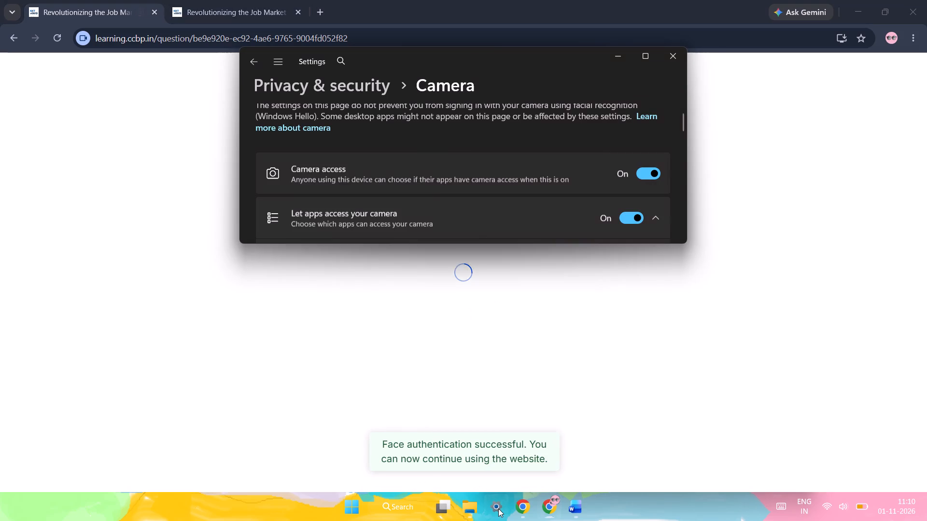
pyautogui.click(642, 171)
pyautogui.click(540, 253)
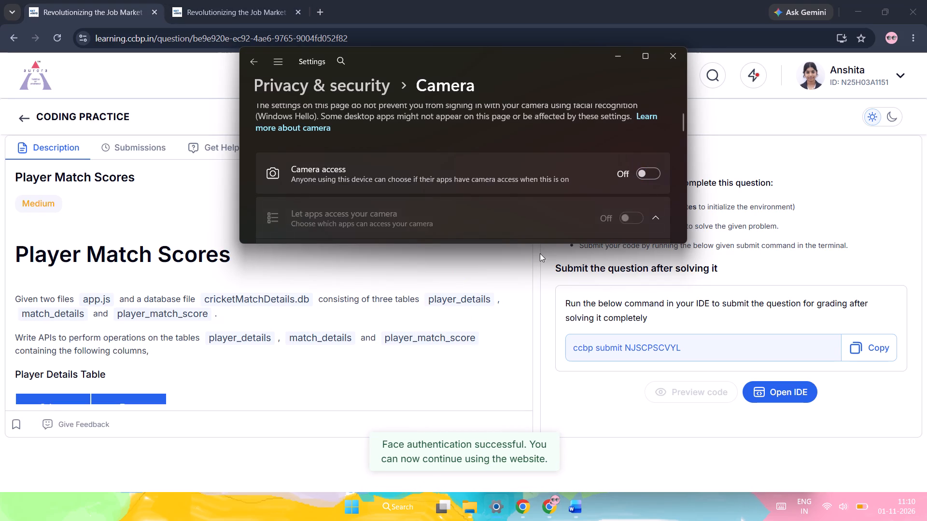
# Go back to the coding practice list containing Movies, open the Movies question and show its submissions history.
pyautogui.hscroll(8, 540, 253)
pyautogui.click(526, 520)
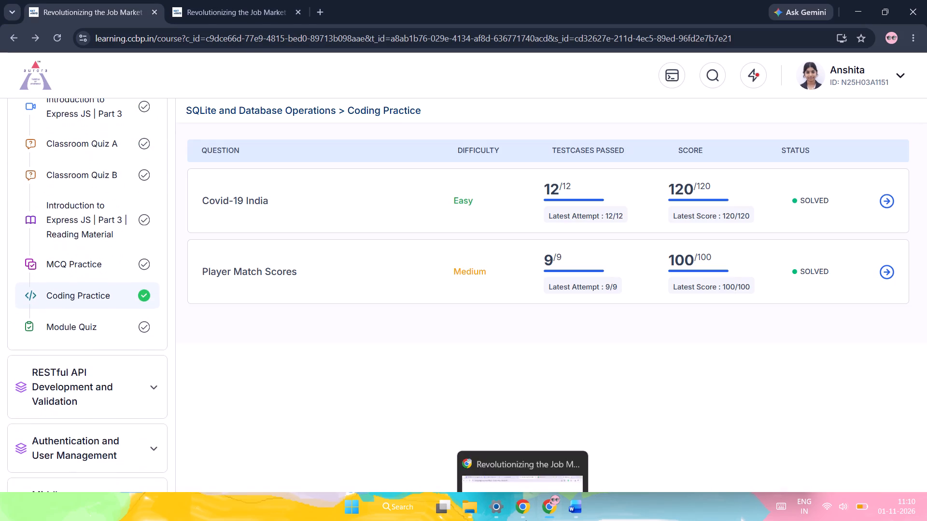
pyautogui.click(548, 505)
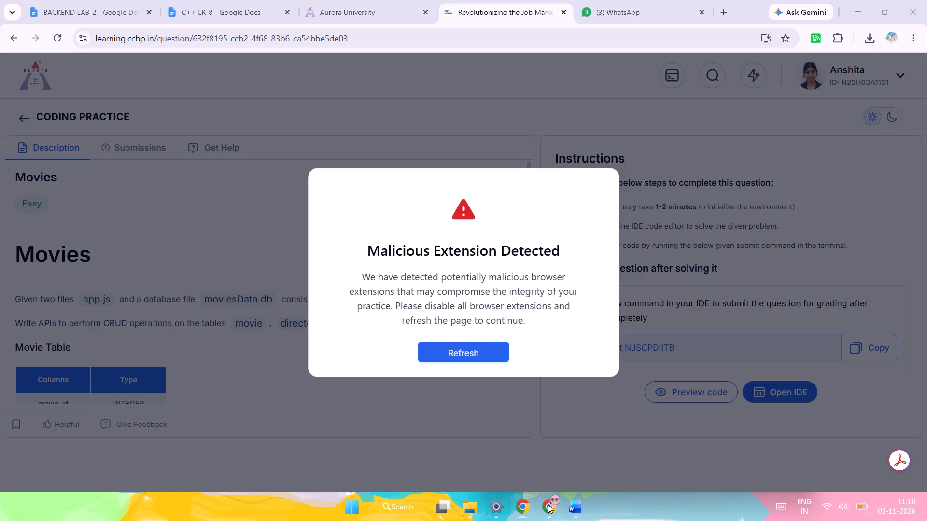
pyautogui.scroll(2, 157, 240)
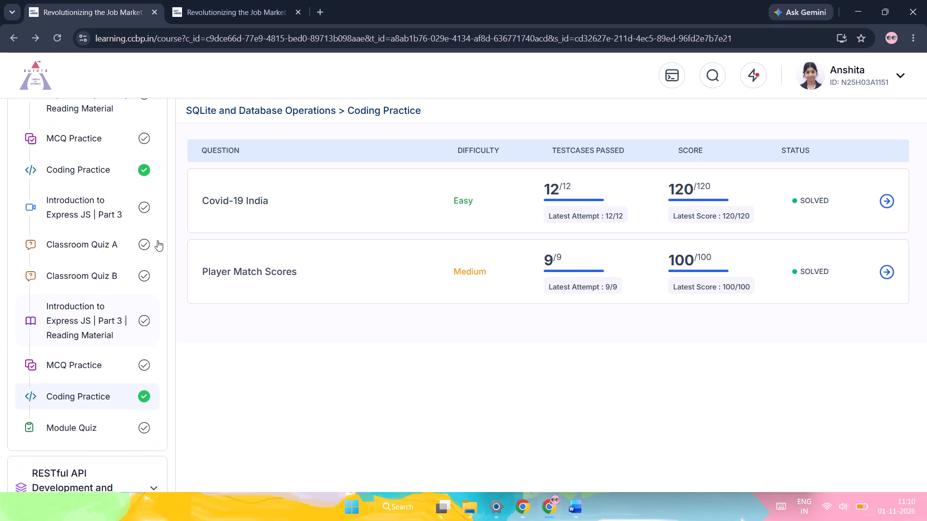
pyautogui.click(89, 179)
pyautogui.click(342, 280)
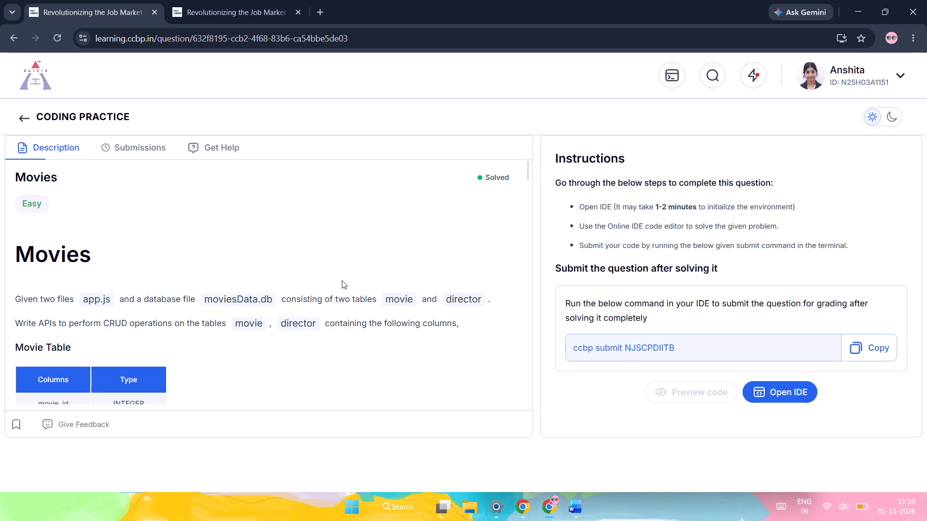
pyautogui.click(130, 153)
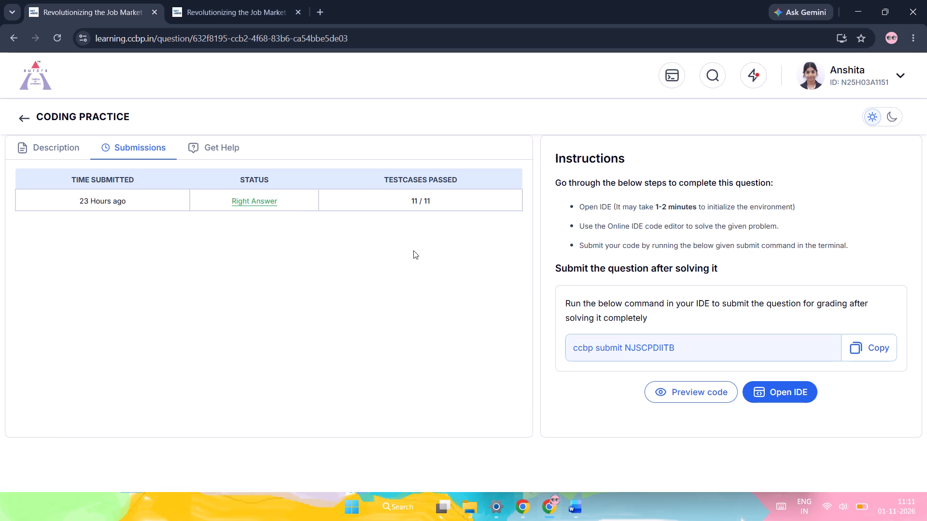
# Capture a full-screen screenshot of the Movies submissions history.
pyautogui.press('Print')
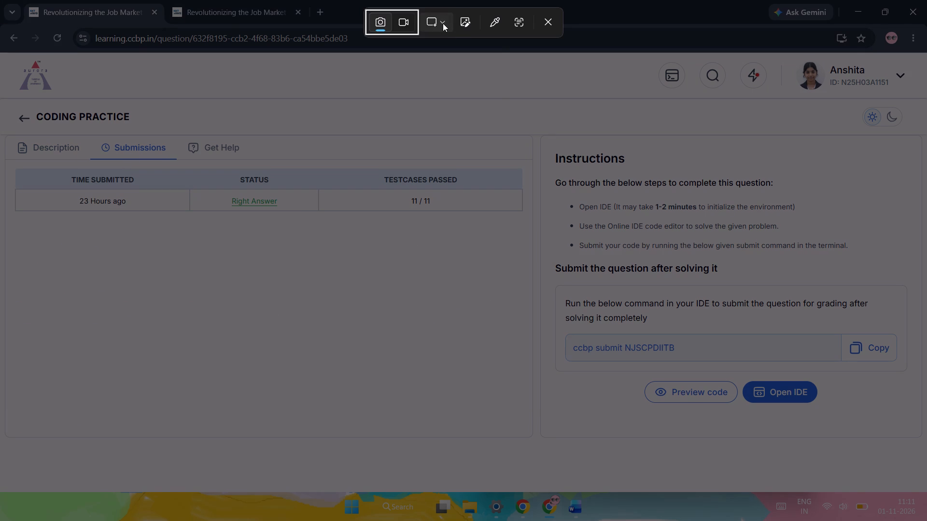
pyautogui.click(443, 23)
pyautogui.click(441, 60)
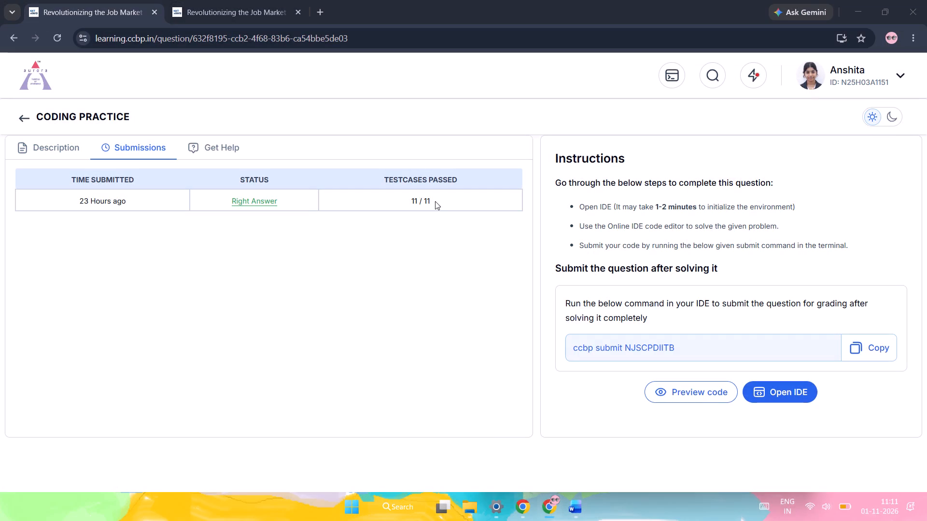
# In the BACKEND LAB-2 document, replace the Movies terminal screenshot above the Covid-19 India question with the captured submissions screenshot.
pyautogui.click(514, 503)
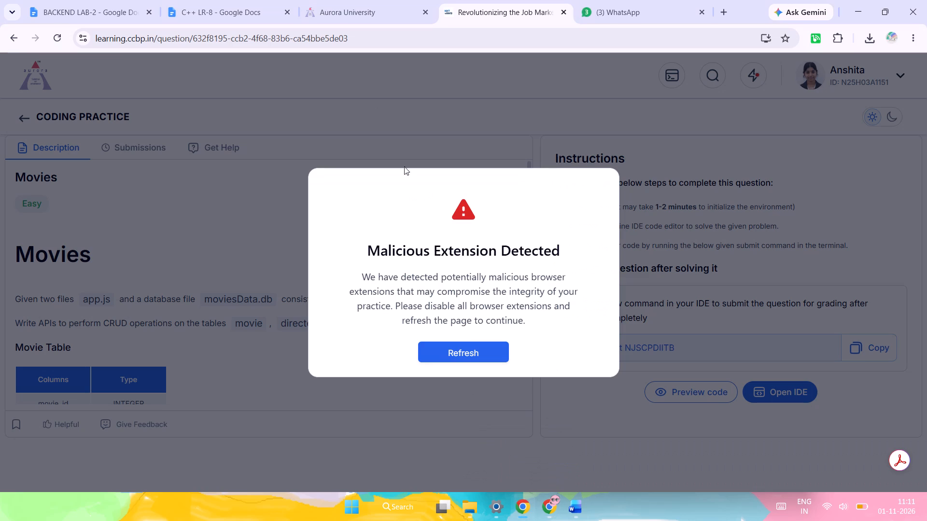
pyautogui.click(324, 0)
pyautogui.click(108, 0)
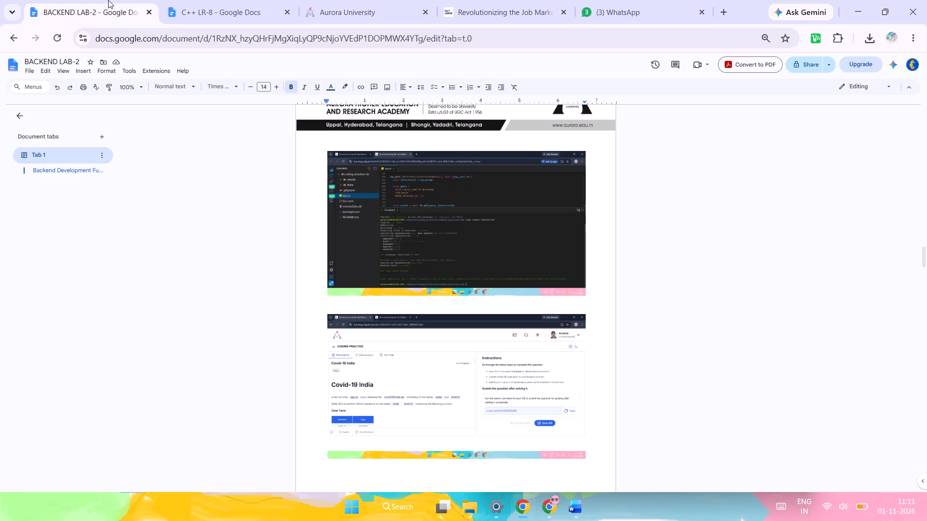
pyautogui.scroll(-1, 347, 290)
pyautogui.scroll(1, 347, 290)
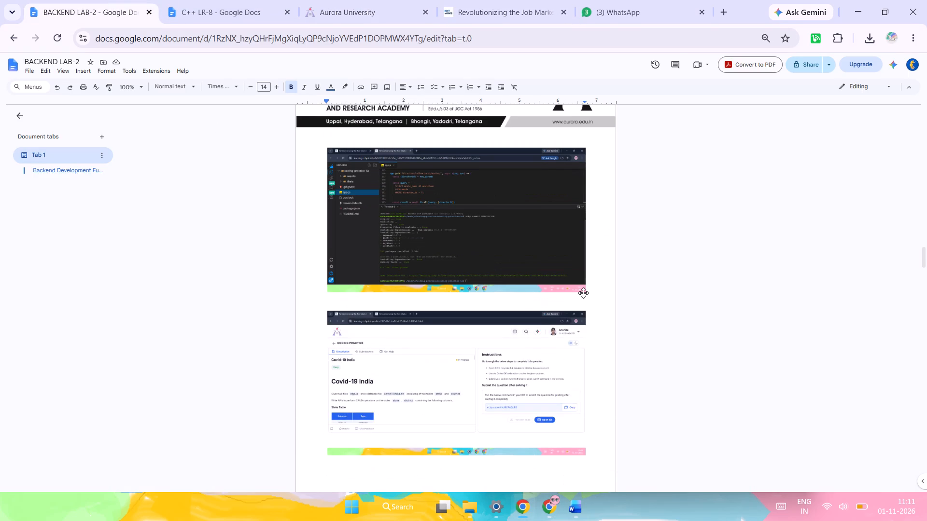
pyautogui.click(520, 272)
pyautogui.press('BackSpace')
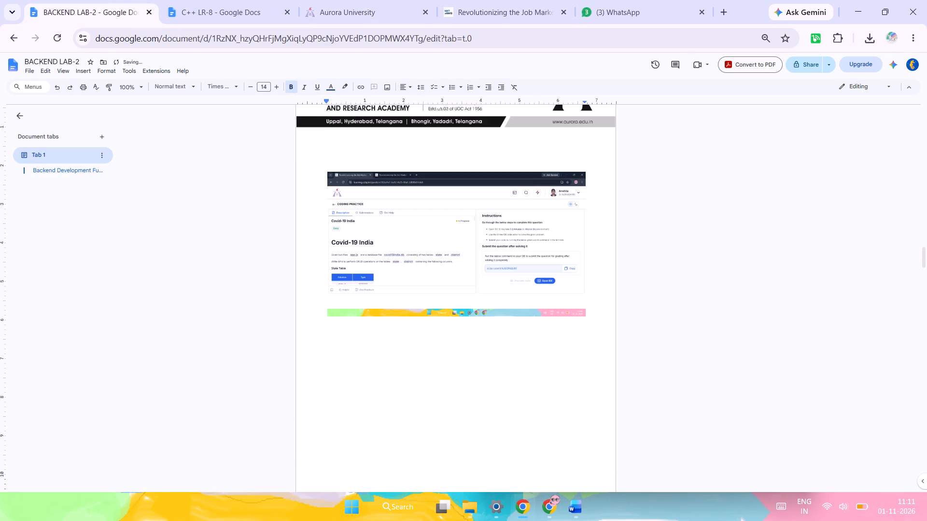
pyautogui.hotkey('ctrl', 'v')
pyautogui.scroll(3, 520, 272)
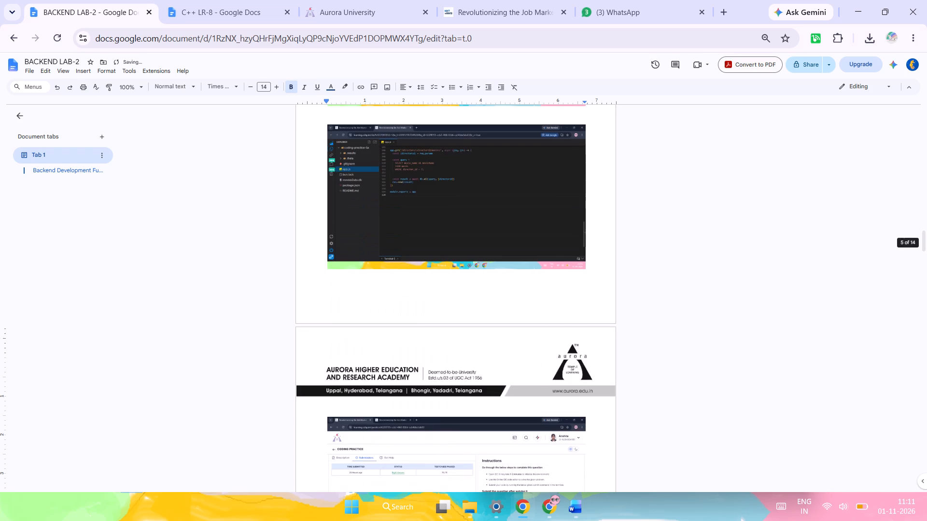
pyautogui.scroll(3, 520, 272)
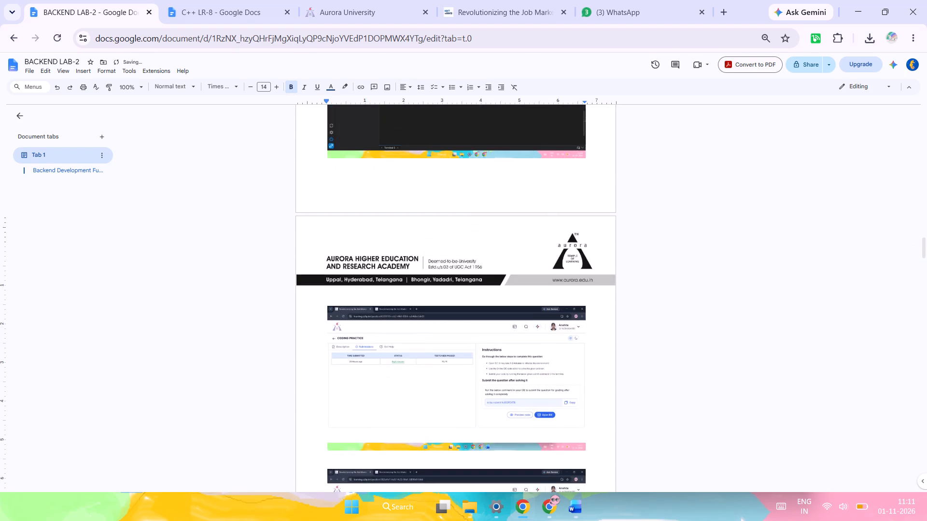
# Select the Covid-19 India terminal screenshot above the Player Match Scores question in the document.
pyautogui.scroll(-7, 520, 272)
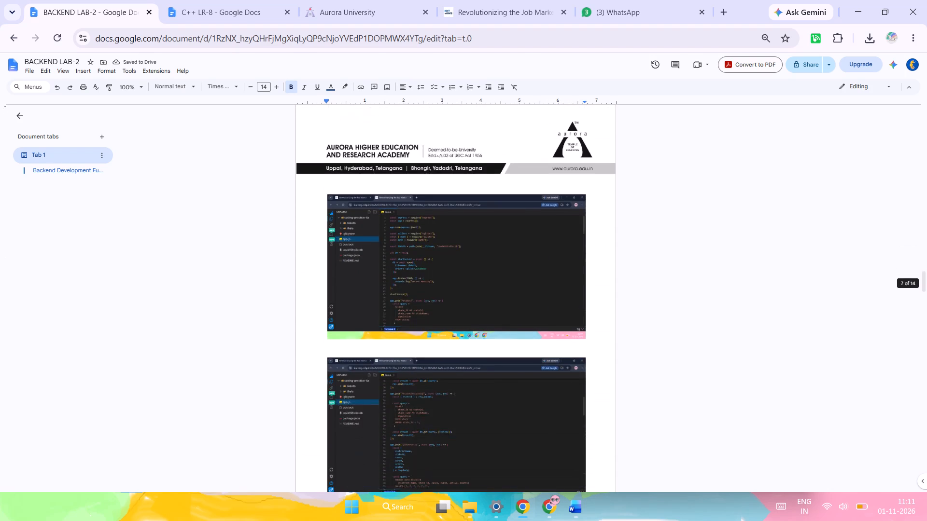
pyautogui.scroll(-7, 520, 272)
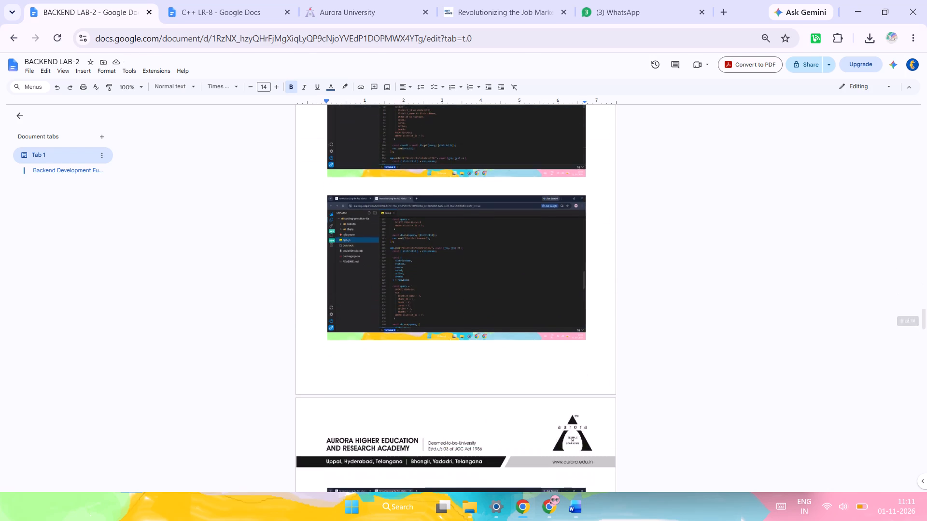
pyautogui.scroll(-4, 520, 272)
pyautogui.scroll(-1, 580, 253)
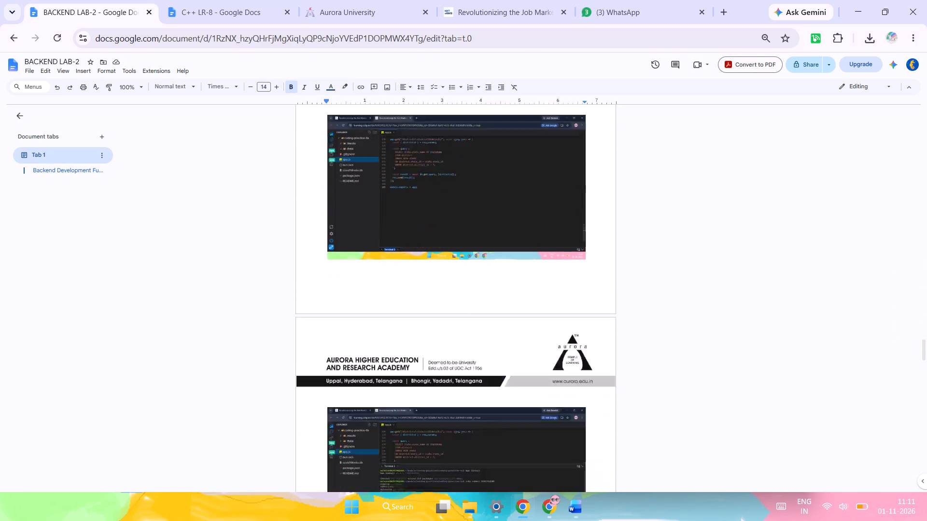
pyautogui.scroll(-2, 580, 253)
pyautogui.click(586, 259)
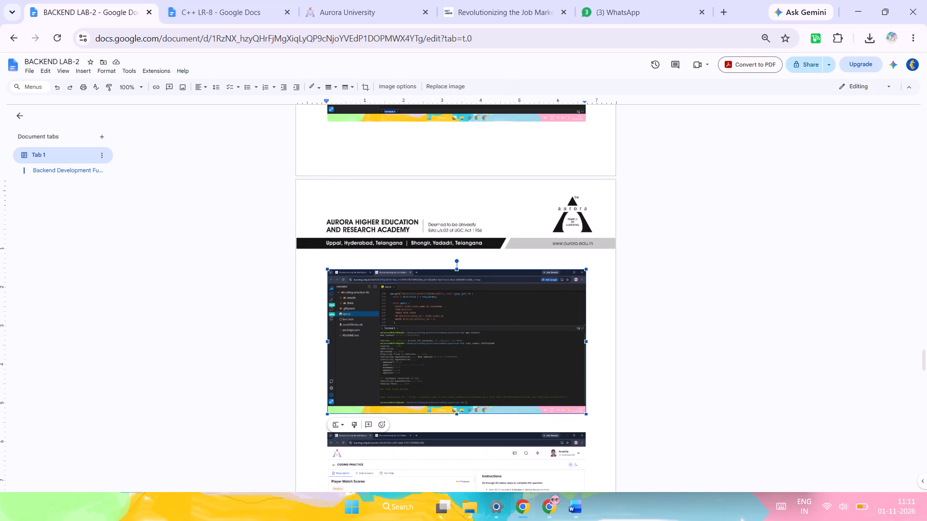
# On the learning site, open the Covid-19 India question from the Express JS Part 3 coding practice and show its submissions history.
pyautogui.click(537, 515)
pyautogui.hscroll(8, 351, 364)
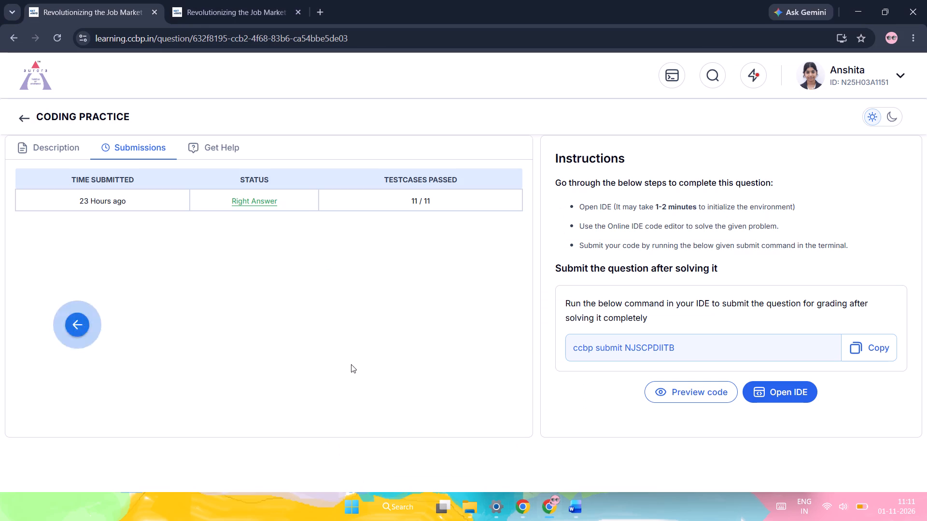
pyautogui.scroll(-2, 90, 375)
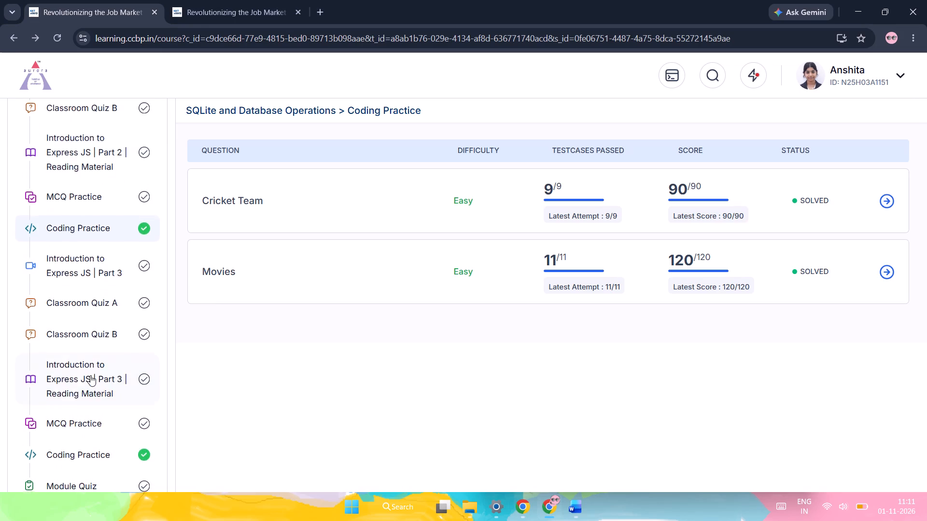
pyautogui.scroll(-1, 90, 375)
pyautogui.click(87, 382)
pyautogui.click(342, 209)
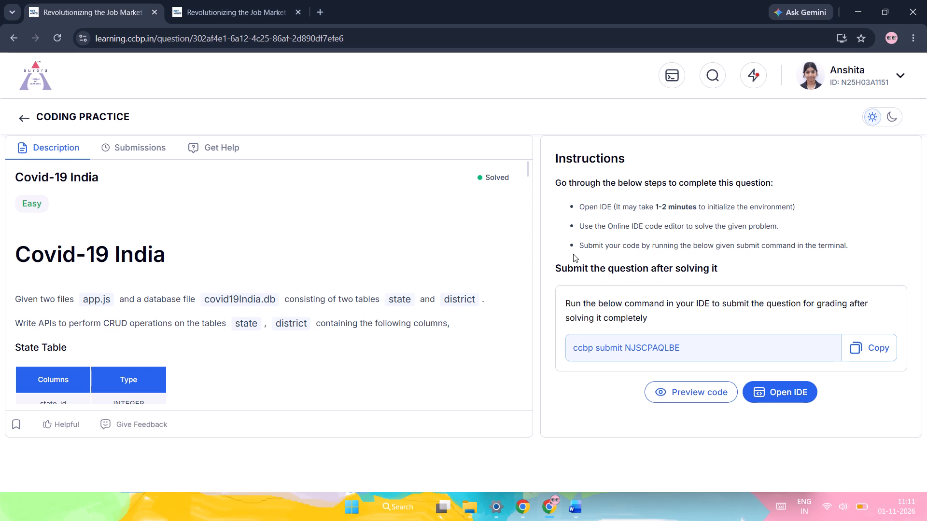
pyautogui.click(133, 140)
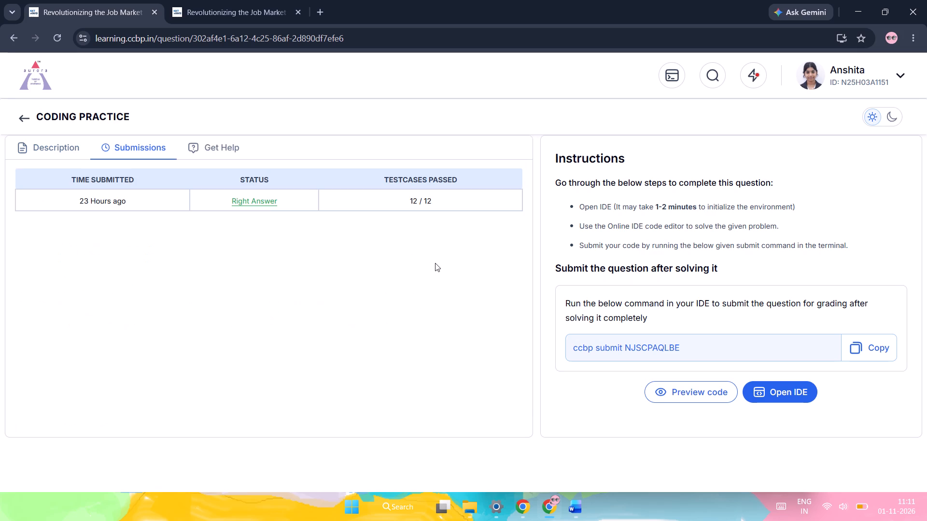
# Capture a full-screen screenshot of the Covid-19 India submissions history.
pyautogui.press('Print')
pyautogui.click(446, 24)
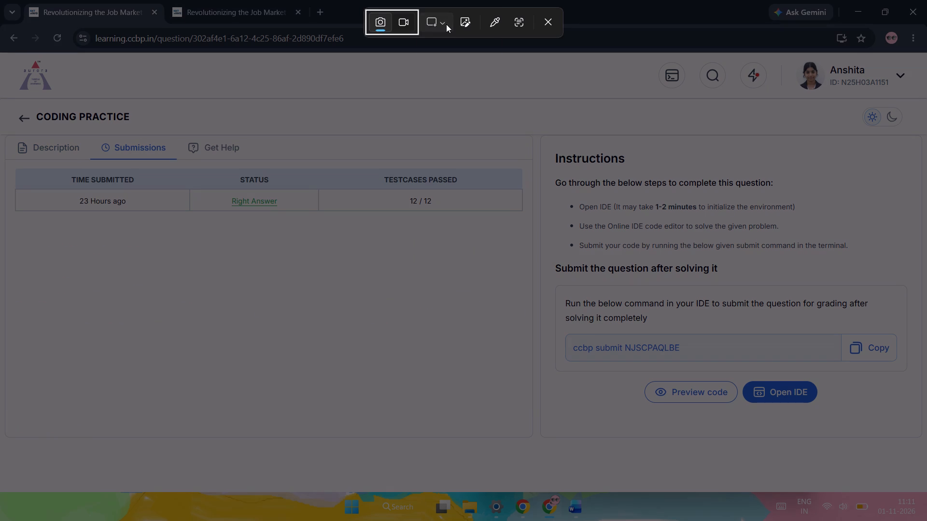
pyautogui.click(437, 62)
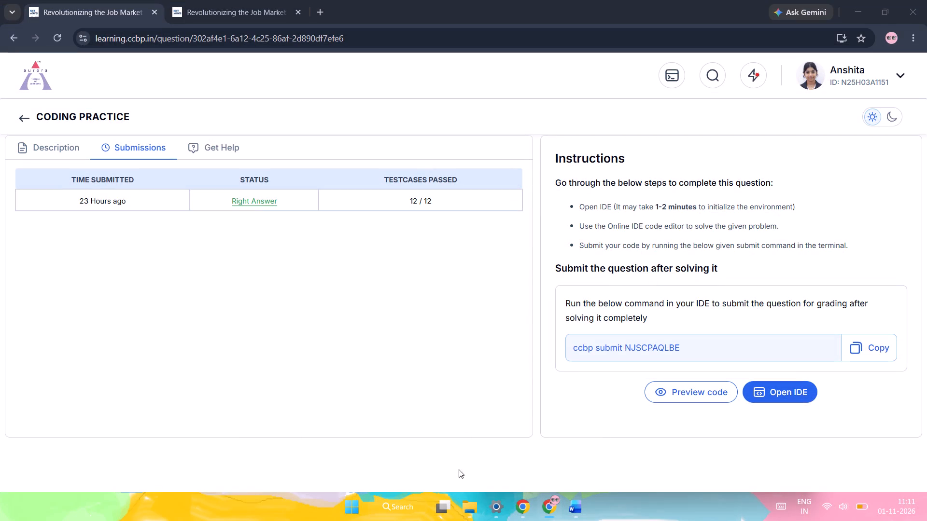
# In the BACKEND LAB-2 document, replace the Covid-19 India terminal screenshot above the Player Match Scores question with the captured submissions screenshot.
pyautogui.click(519, 514)
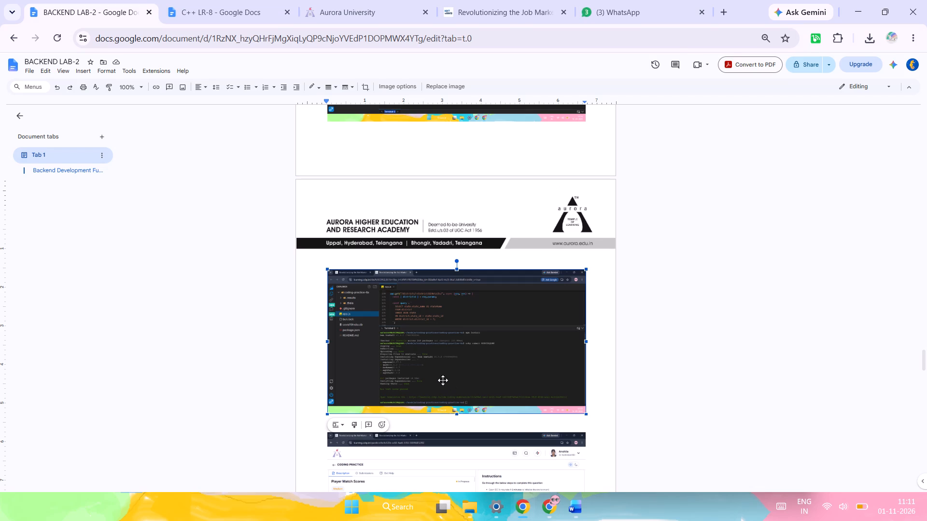
pyautogui.click(443, 380)
pyautogui.press('BackSpace')
pyautogui.hotkey('ctrl', 'v')
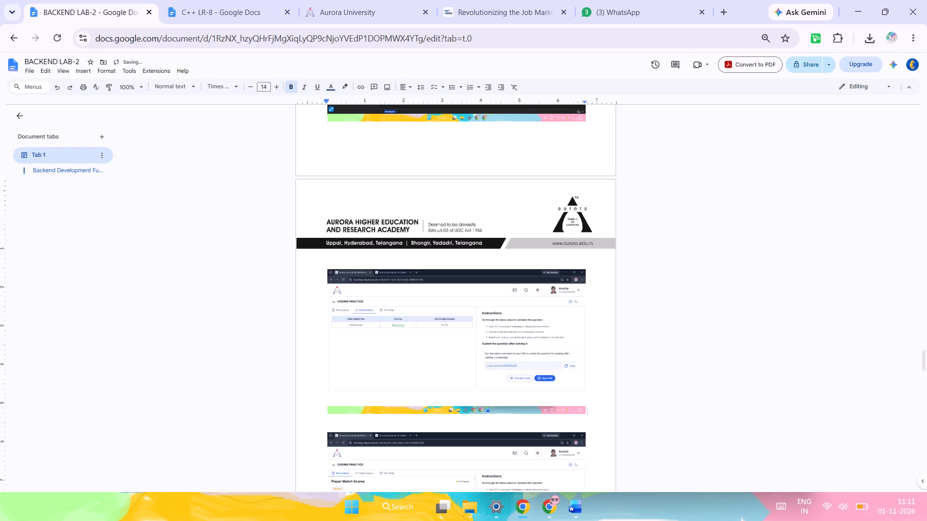
pyautogui.scroll(-2, 443, 380)
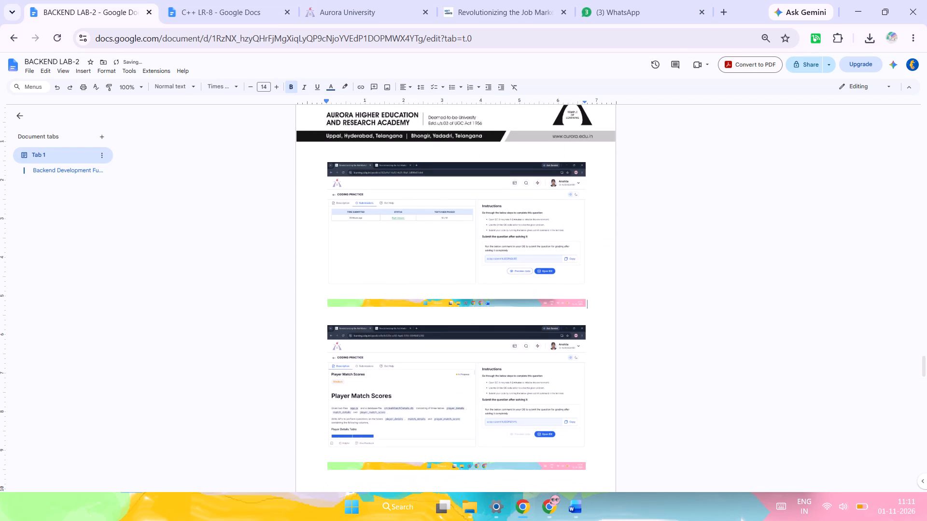
pyautogui.scroll(-4, 443, 380)
pyautogui.scroll(3, 443, 380)
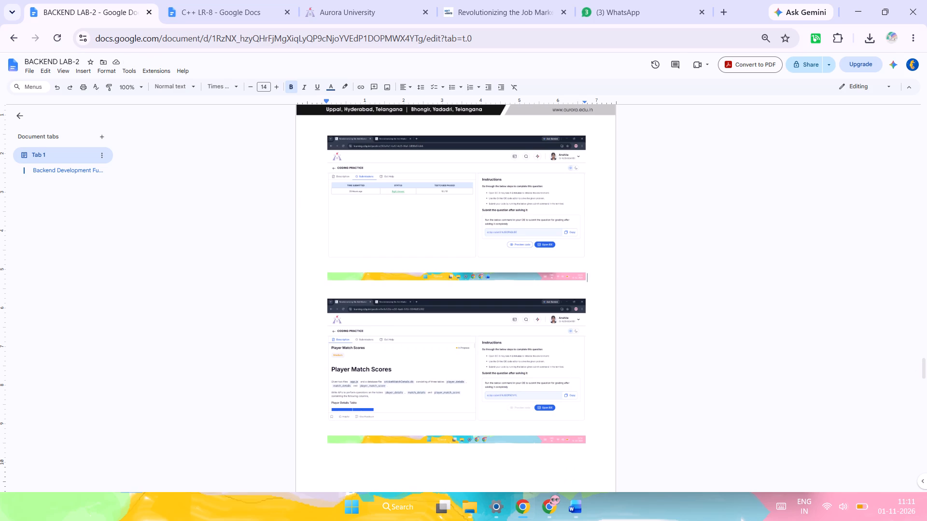
# Select the Player Match Scores terminal screenshot below the last code screenshot near the end of the BACKEND LAB-2 document.
pyautogui.scroll(-3, 443, 380)
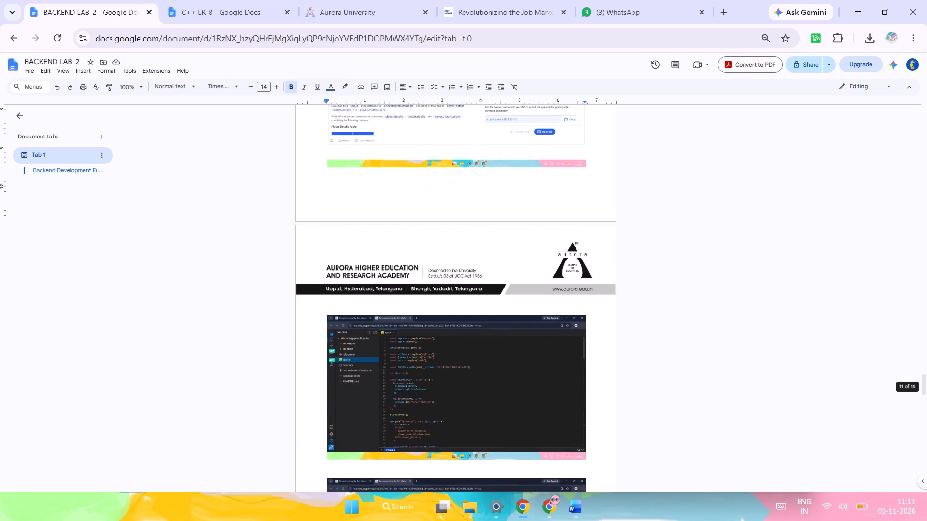
pyautogui.scroll(-4, 443, 380)
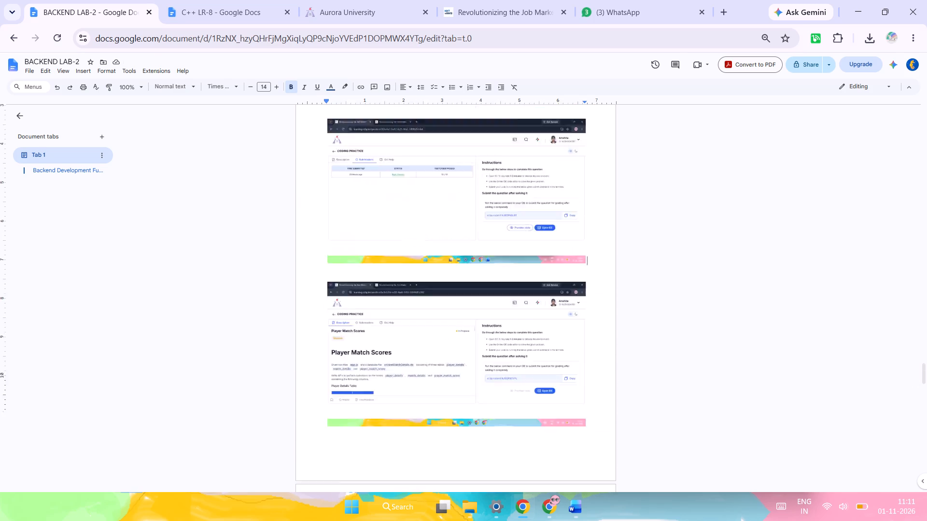
pyautogui.scroll(-8, 443, 380)
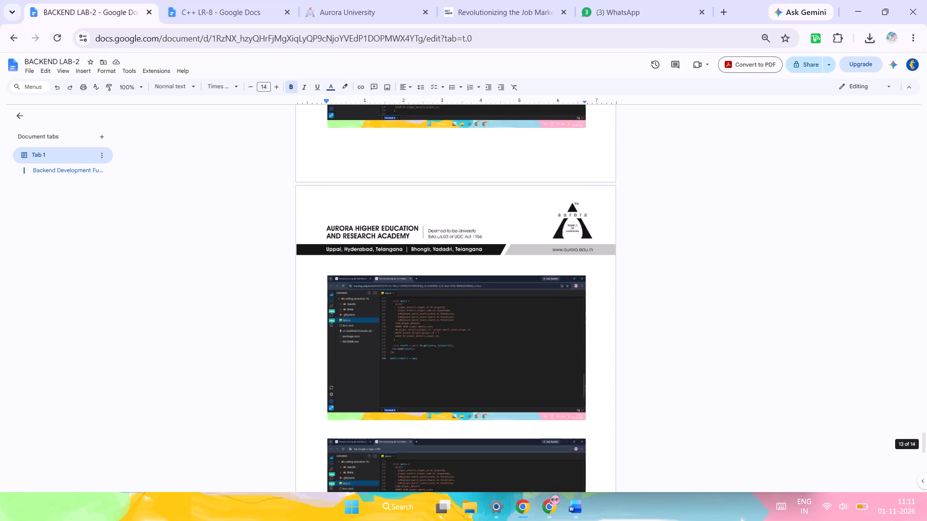
pyautogui.scroll(3, 443, 380)
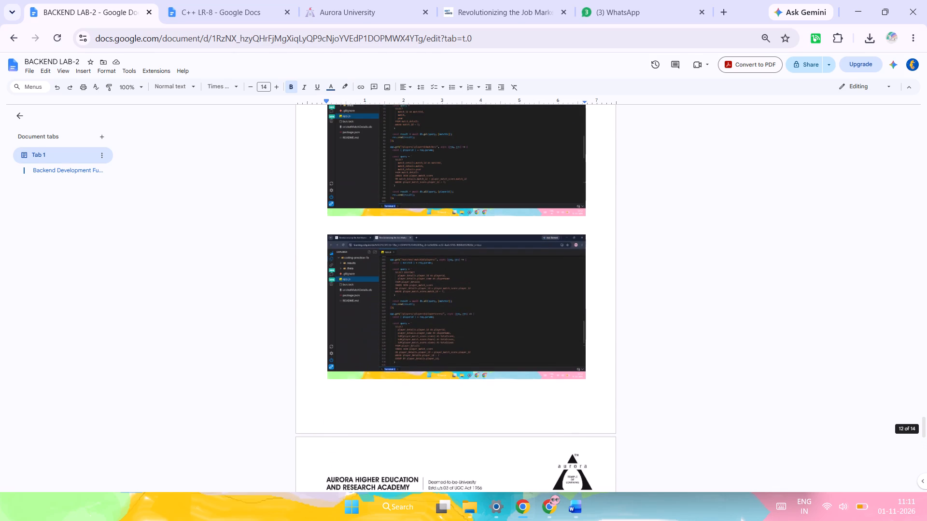
pyautogui.scroll(7, 443, 380)
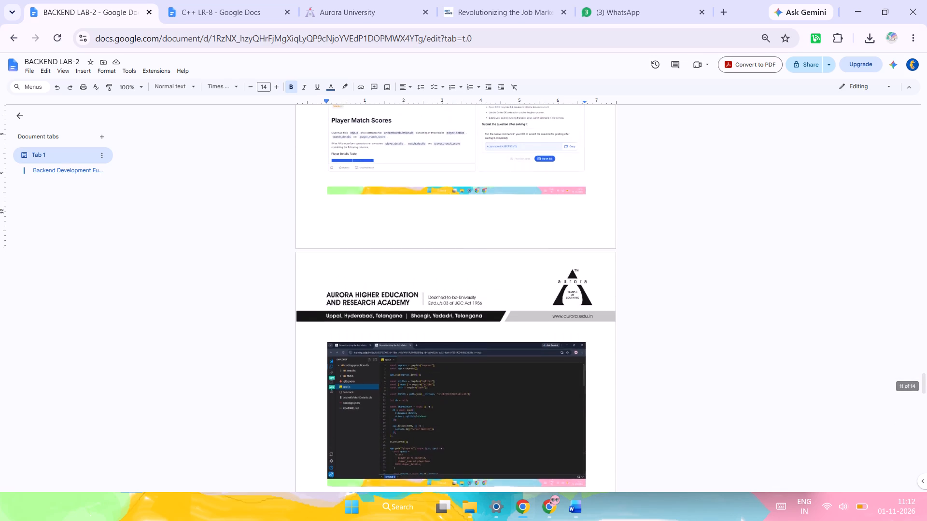
pyautogui.scroll(2, 443, 380)
pyautogui.scroll(-6, 443, 380)
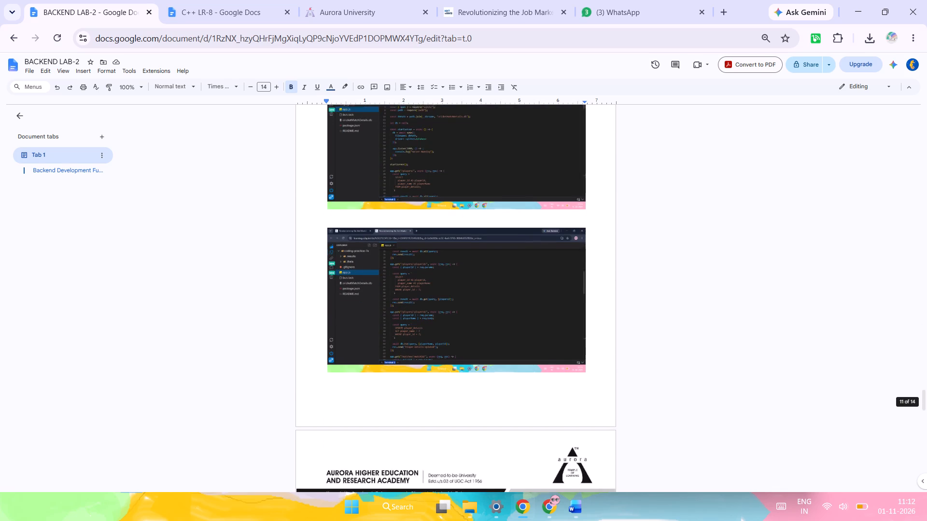
pyautogui.scroll(-7, 443, 380)
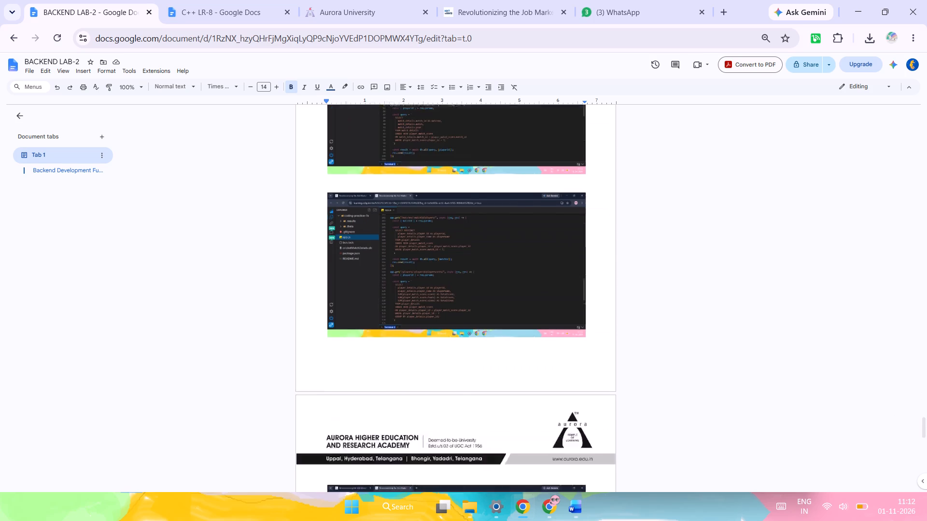
pyautogui.scroll(-4, 443, 380)
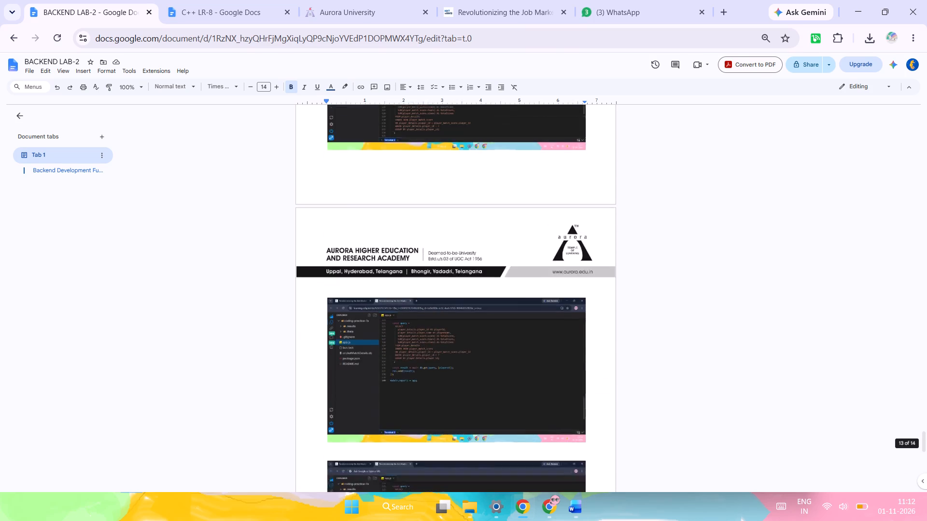
pyautogui.scroll(-3, 443, 380)
pyautogui.scroll(1, 443, 380)
pyautogui.click(430, 237)
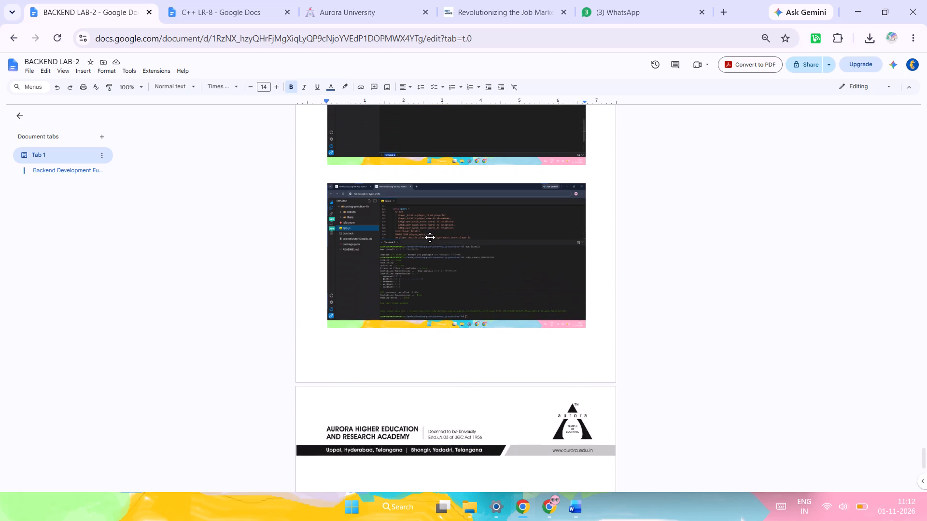
# Switch to the learning site, open the Player Match Scores question and show its submissions history.
pyautogui.click(545, 512)
pyautogui.hscroll(3, 397, 352)
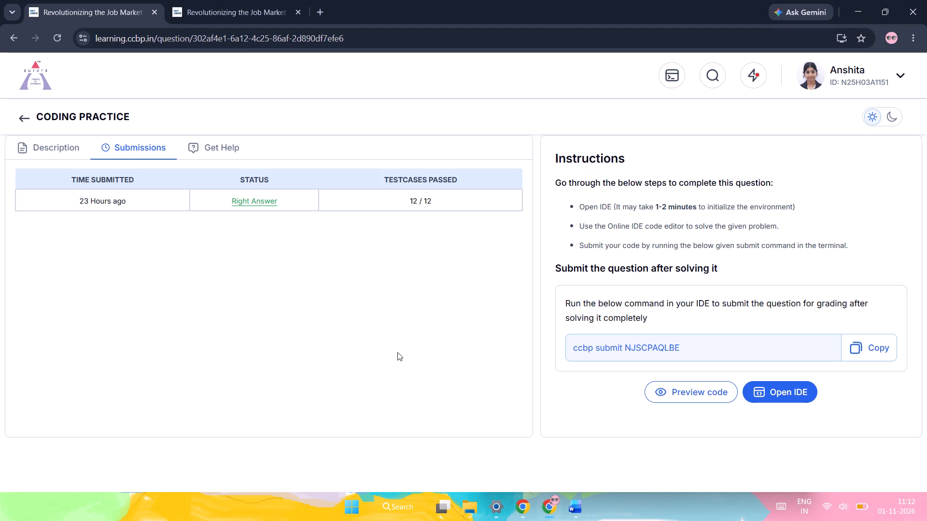
pyautogui.hscroll(5, 397, 352)
pyautogui.click(375, 260)
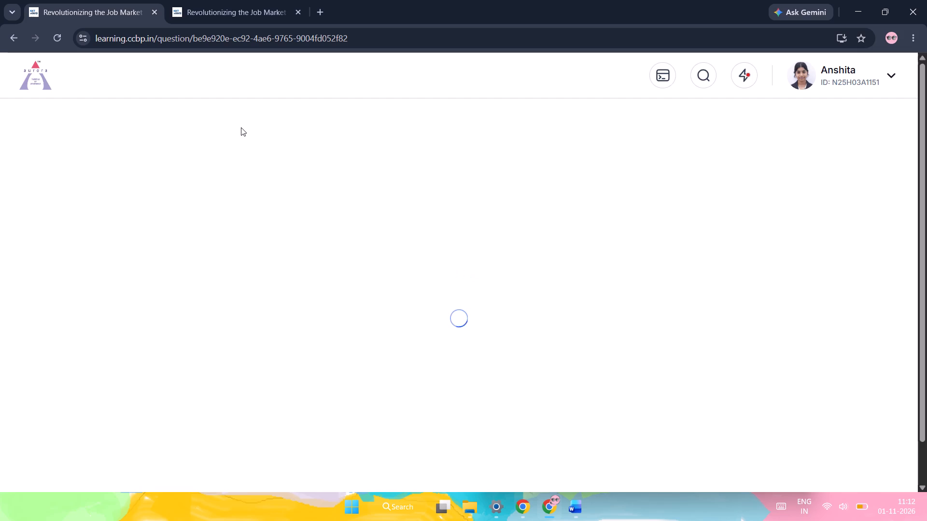
pyautogui.click(109, 150)
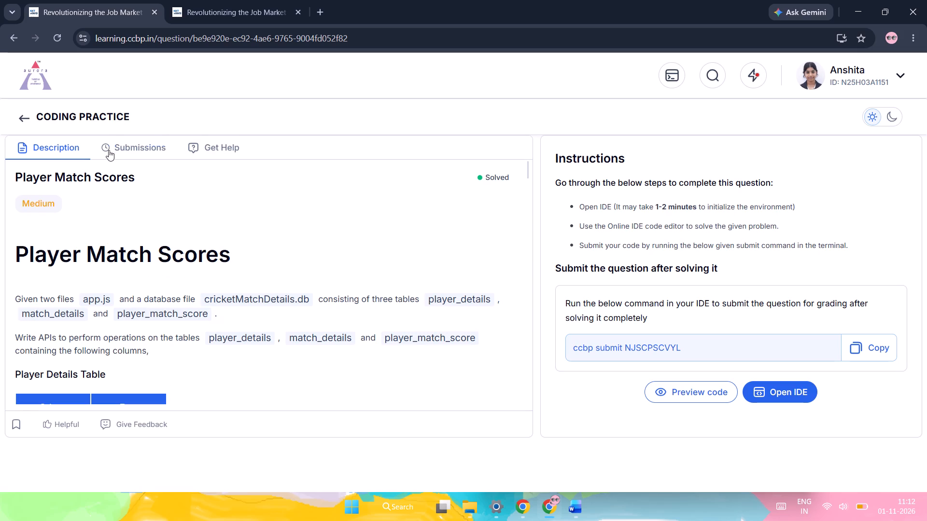
# Capture a full-screen screenshot of the Player Match Scores submissions history.
pyautogui.press('Print')
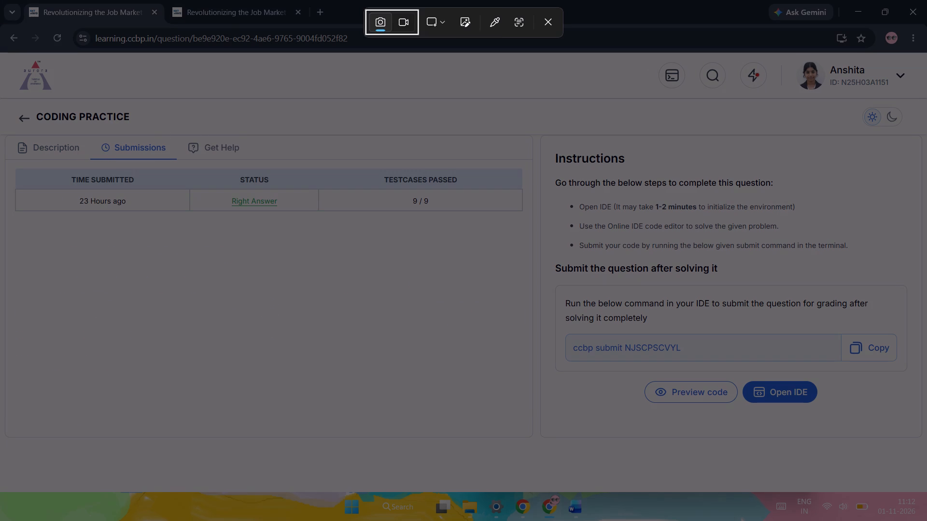
pyautogui.click(436, 18)
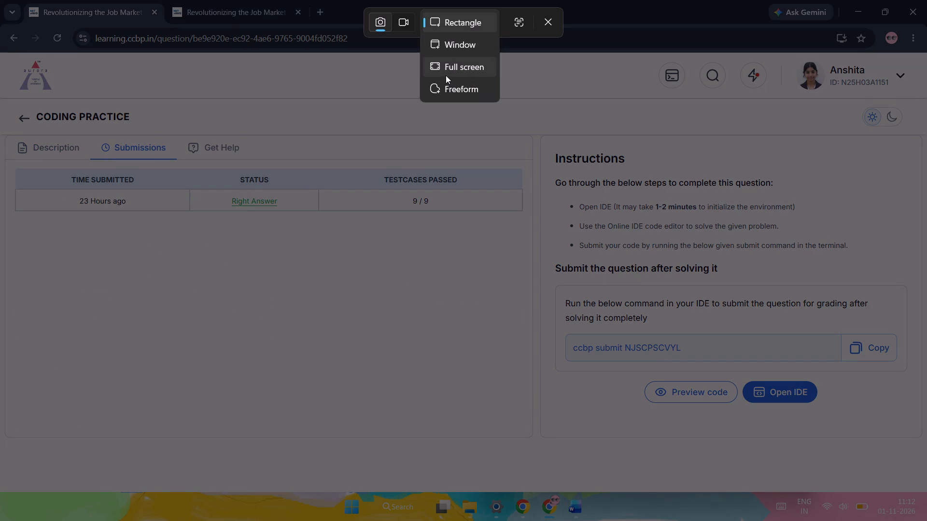
pyautogui.click(443, 73)
# Back in the BACKEND LAB-2 document, replace the selected Player Match Scores terminal screenshot with the captured submissions screenshot.
pyautogui.click(530, 497)
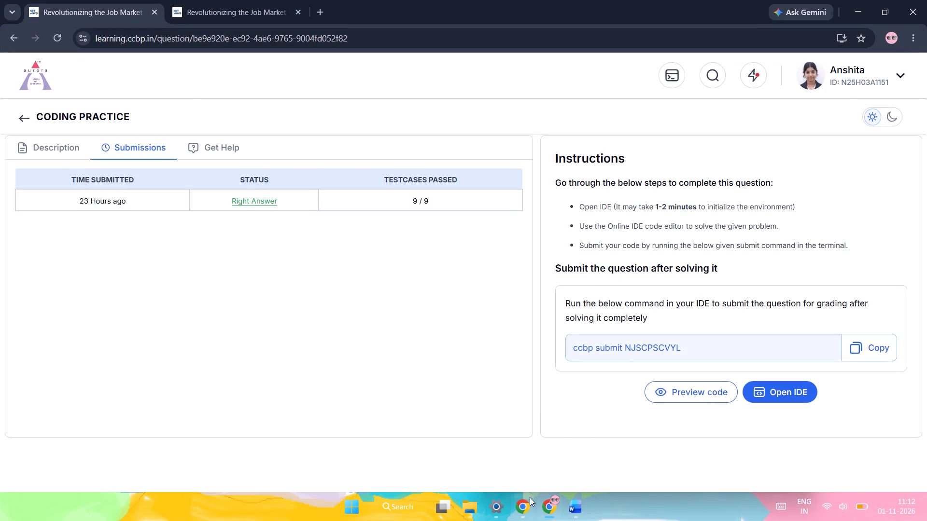
pyautogui.press('BackSpace')
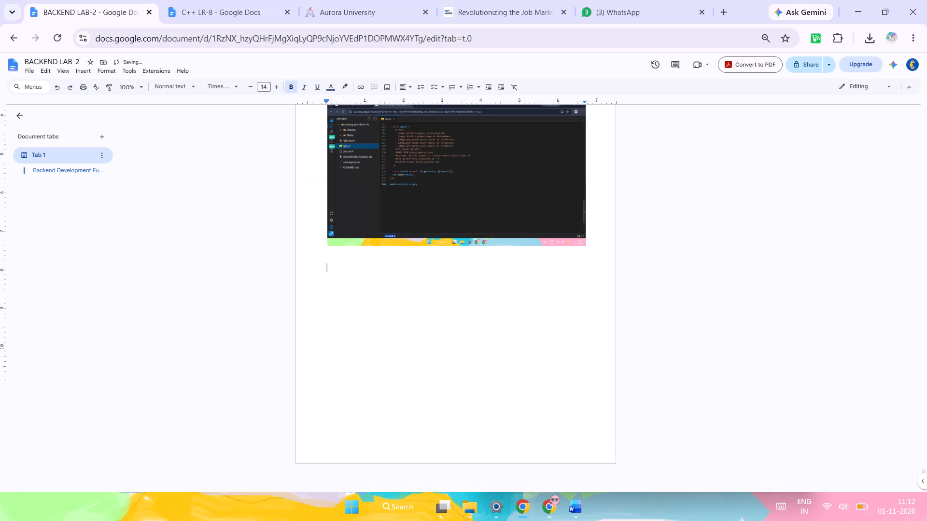
pyautogui.hotkey('ctrl', 'v')
pyautogui.scroll(-1, 402, 280)
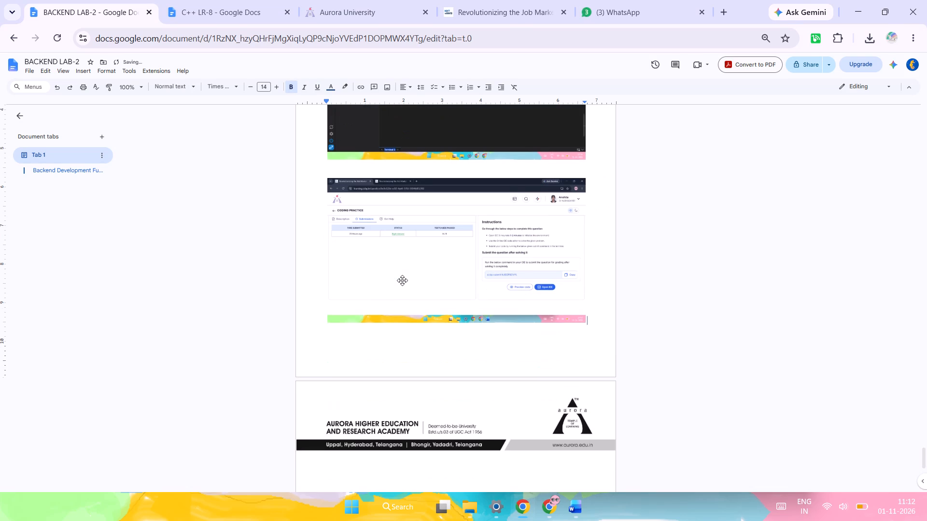
pyautogui.scroll(-1, 402, 280)
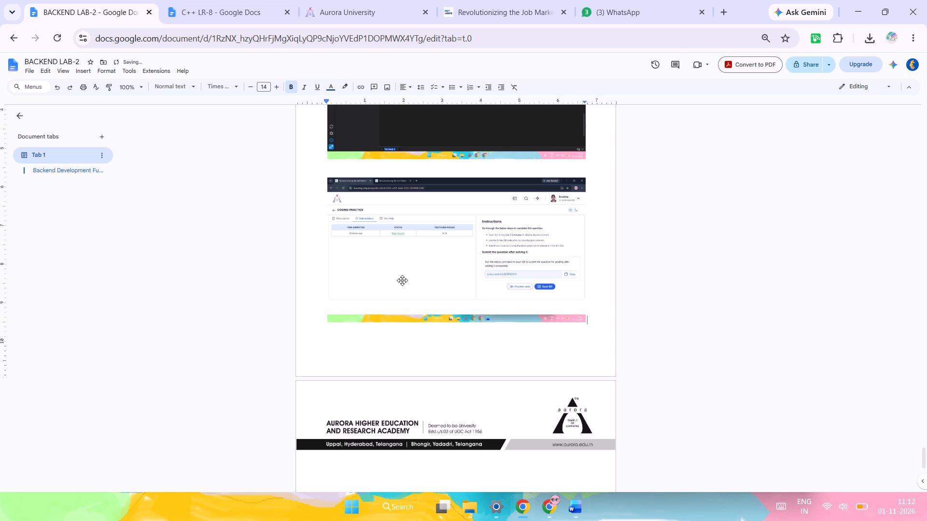
pyautogui.scroll(-1, 402, 280)
pyautogui.click(361, 291)
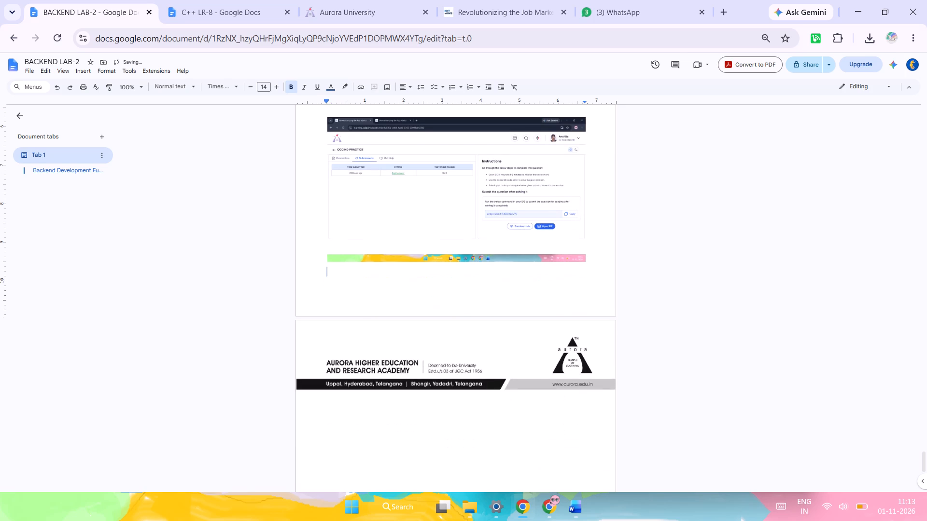
# Review the BACKEND LAB-2 document from the last screenshots back to the student details on the first page.
pyautogui.scroll(1, 361, 291)
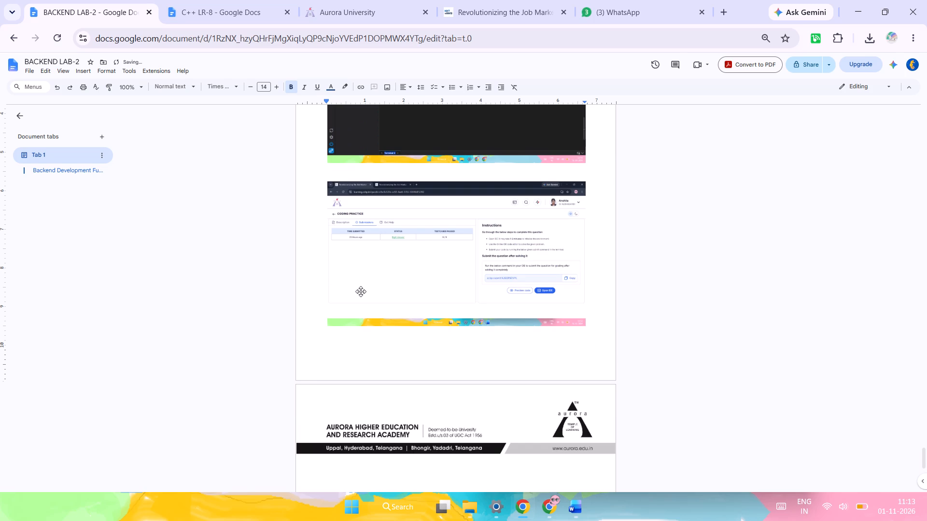
pyautogui.scroll(5, 361, 291)
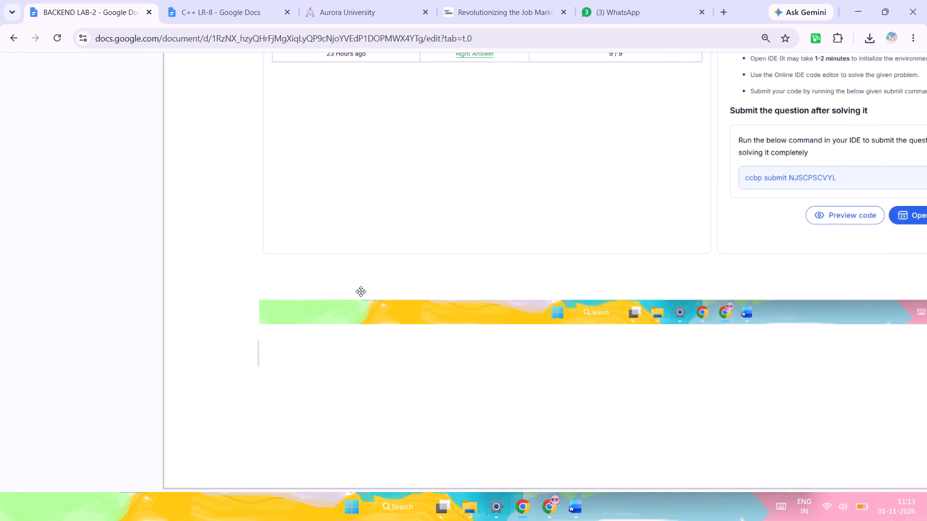
pyautogui.scroll(1, 361, 291)
pyautogui.scroll(20, 361, 291)
pyautogui.scroll(1, 361, 291)
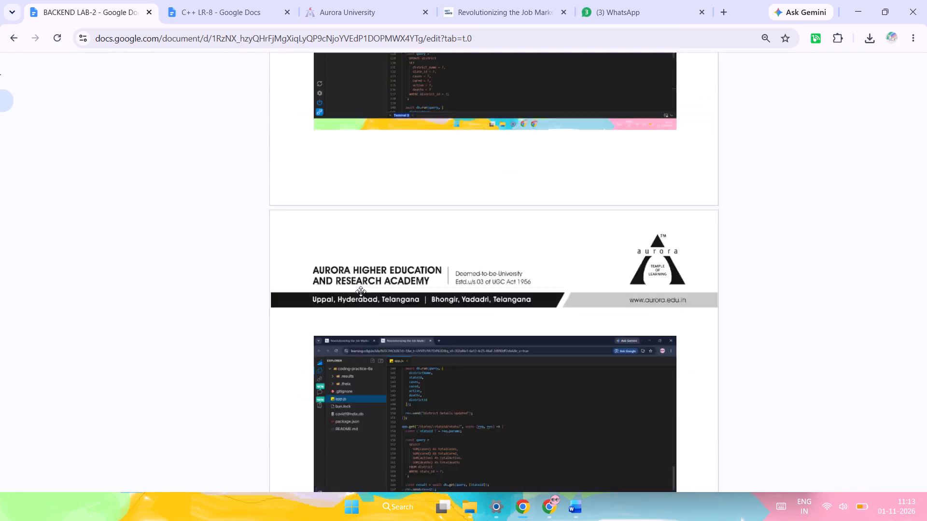
pyautogui.scroll(11, 361, 291)
pyautogui.scroll(16, 361, 291)
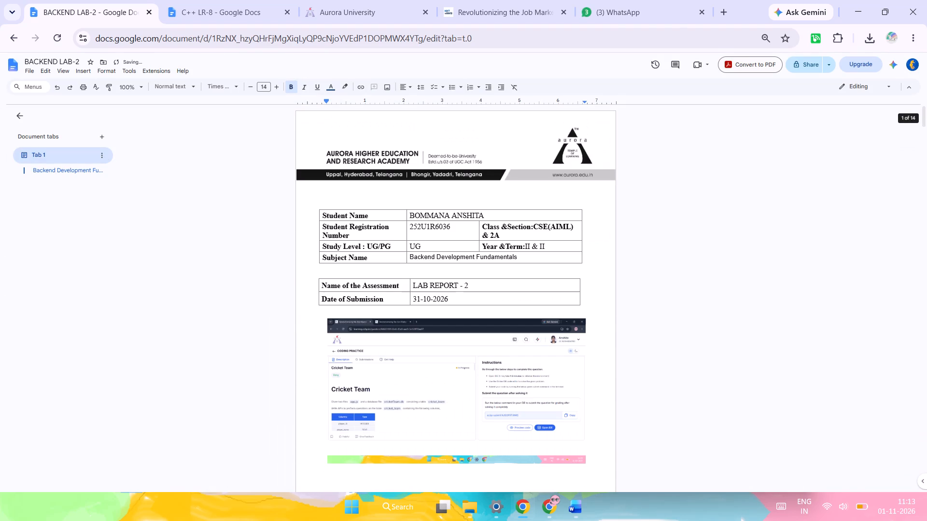
pyautogui.scroll(5, 361, 291)
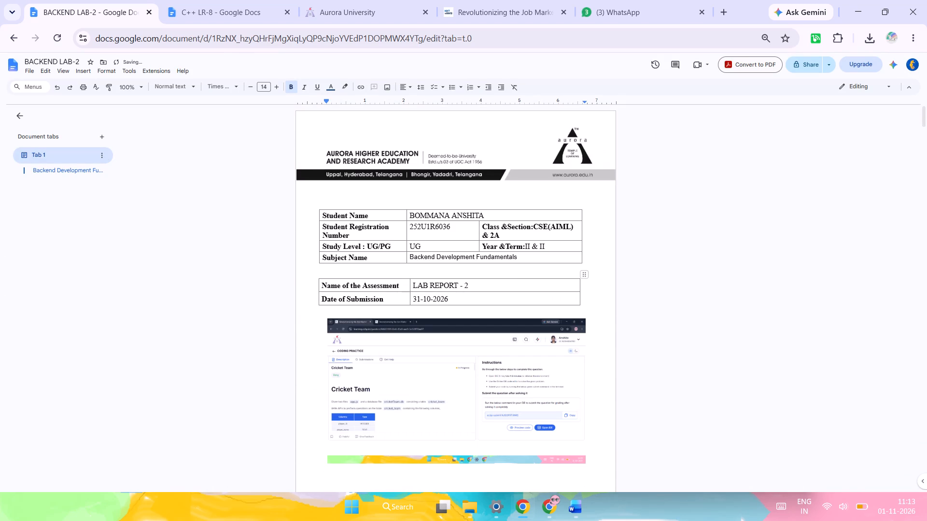
# Download the BACKEND LAB-2 document as a PDF.
pyautogui.click(28, 71)
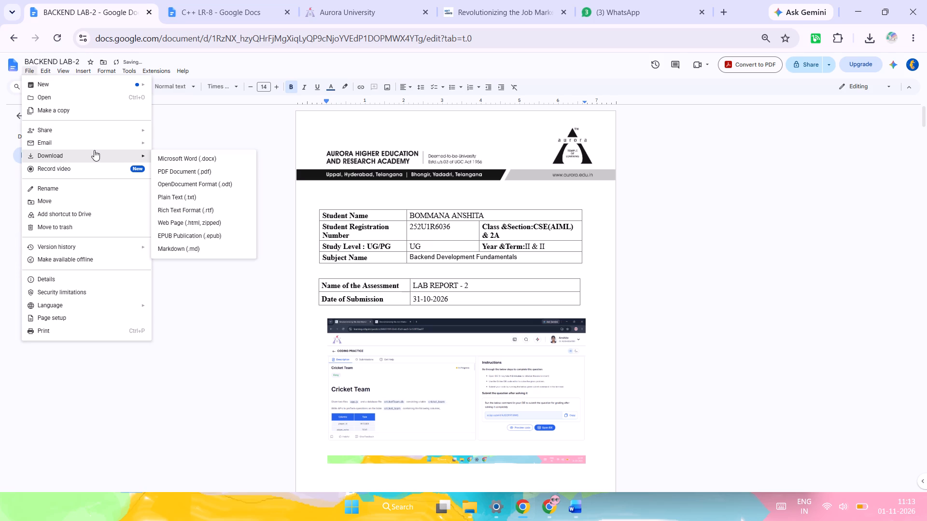
pyautogui.click(94, 150)
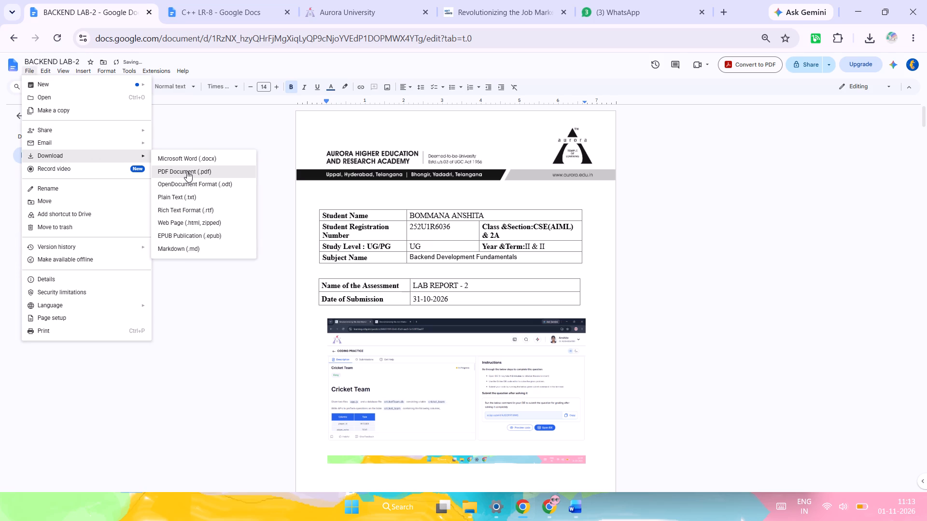
pyautogui.click(187, 171)
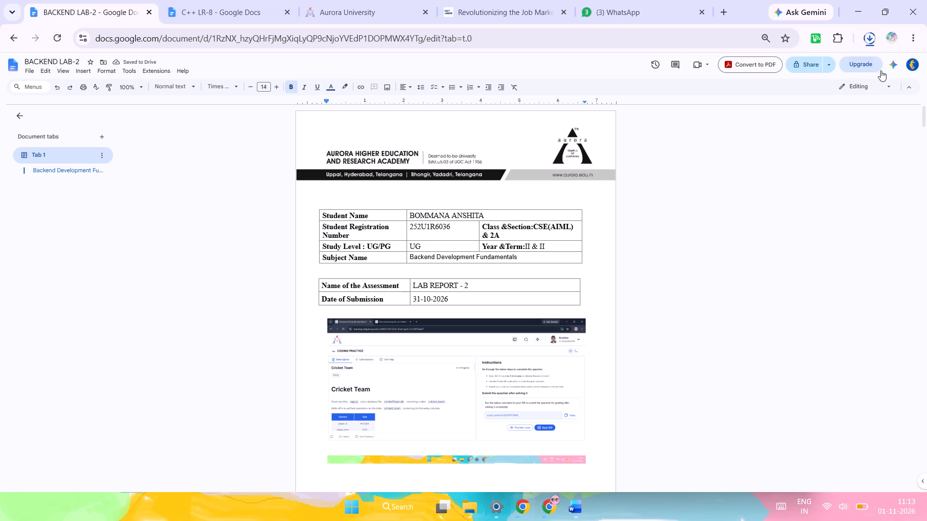
# Show the newly downloaded BACKEND LAB-2 (2) PDF in its Downloads folder and transfer it to the FAI folder.
pyautogui.click(874, 36)
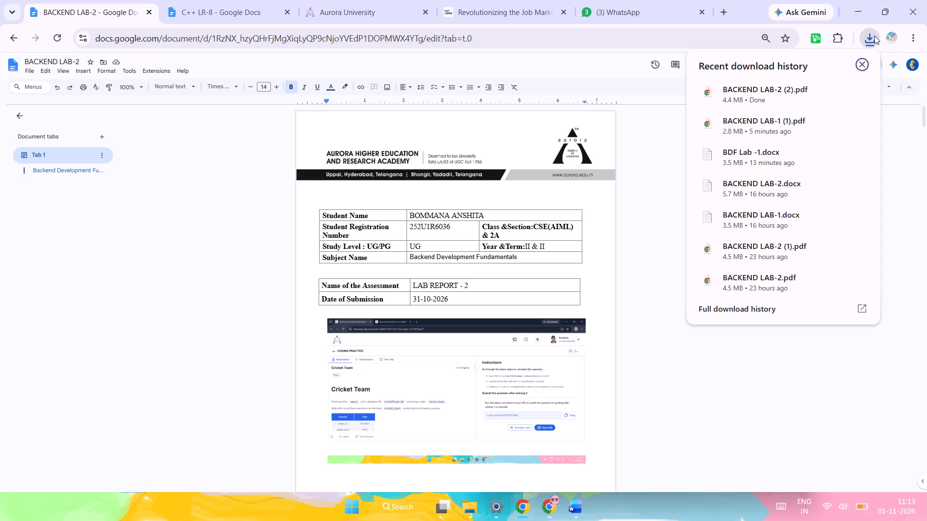
pyautogui.click(835, 90)
pyautogui.moveTo(680, 269); pyautogui.dragTo(603, 261)
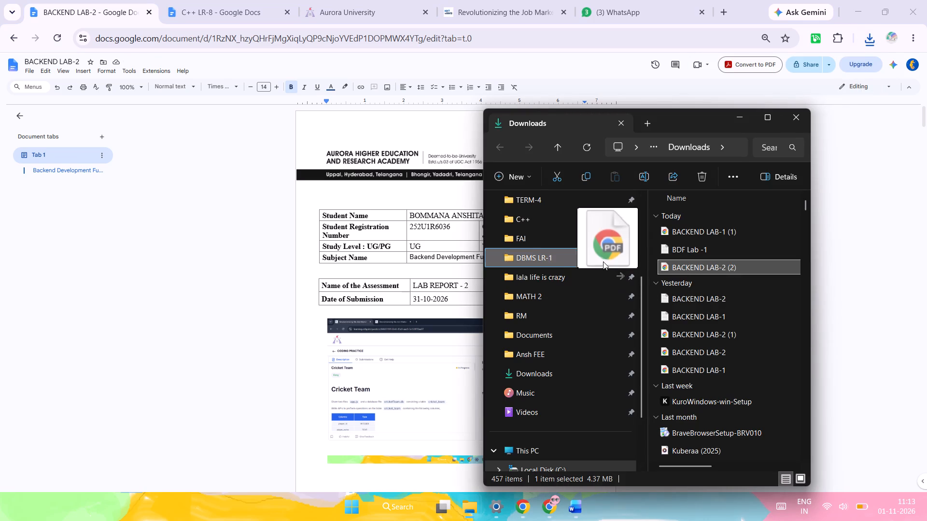
pyautogui.moveTo(603, 261); pyautogui.dragTo(548, 241)
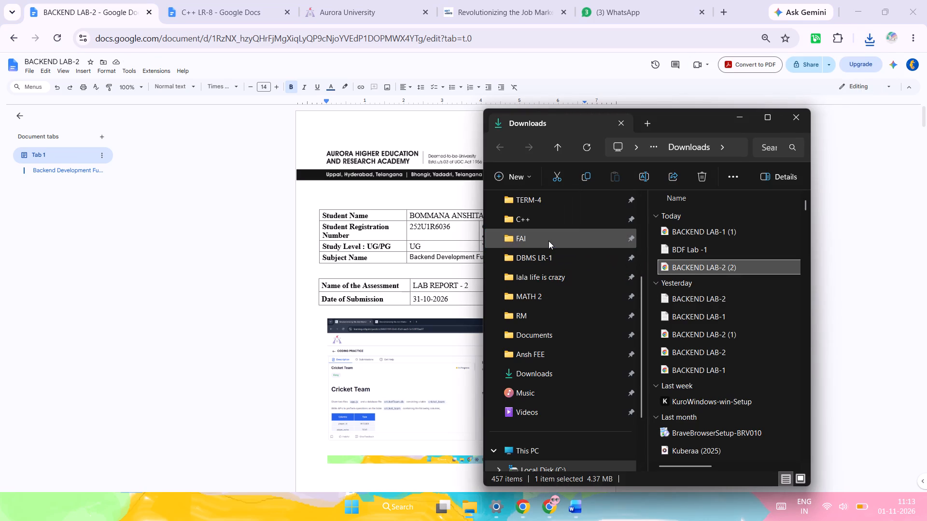
# In the FAI folder, rename the BACKEND LAB-1 (1) PDF as BACKEND LAB-1.
pyautogui.click(766, 111)
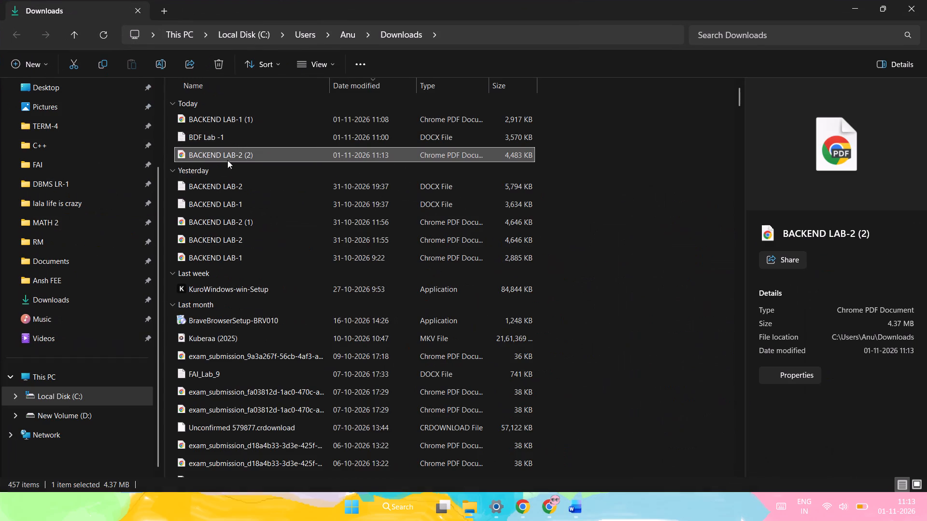
pyautogui.click(66, 164)
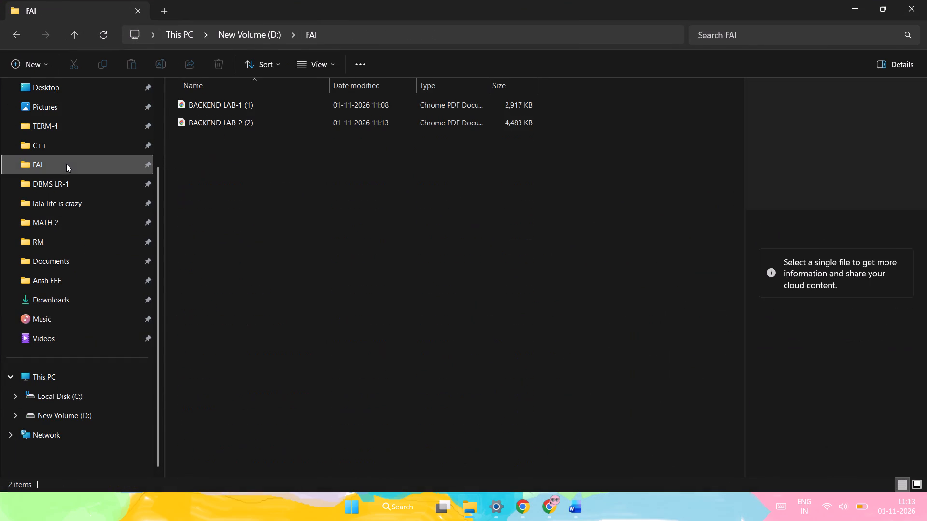
pyautogui.click(269, 111)
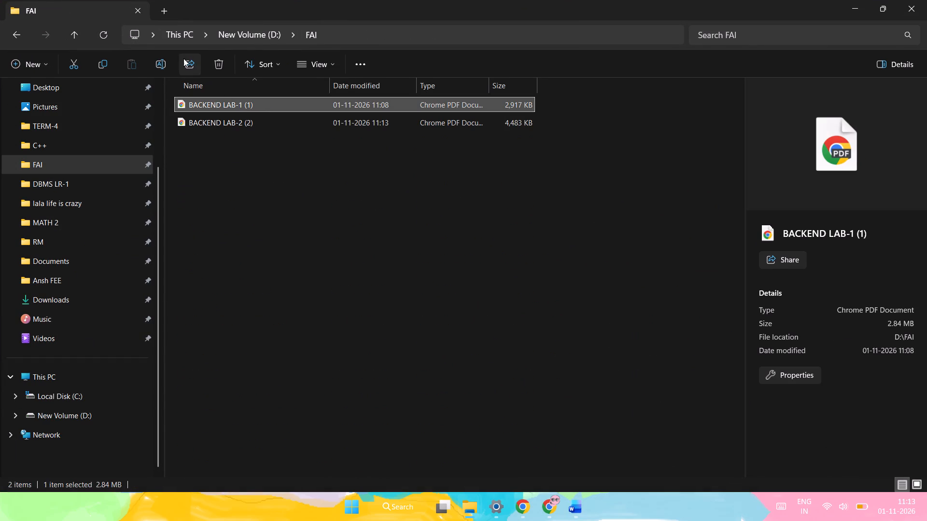
pyautogui.click(154, 64)
pyautogui.click(265, 101)
pyautogui.press('BackSpace')
pyautogui.press('BackSpace')
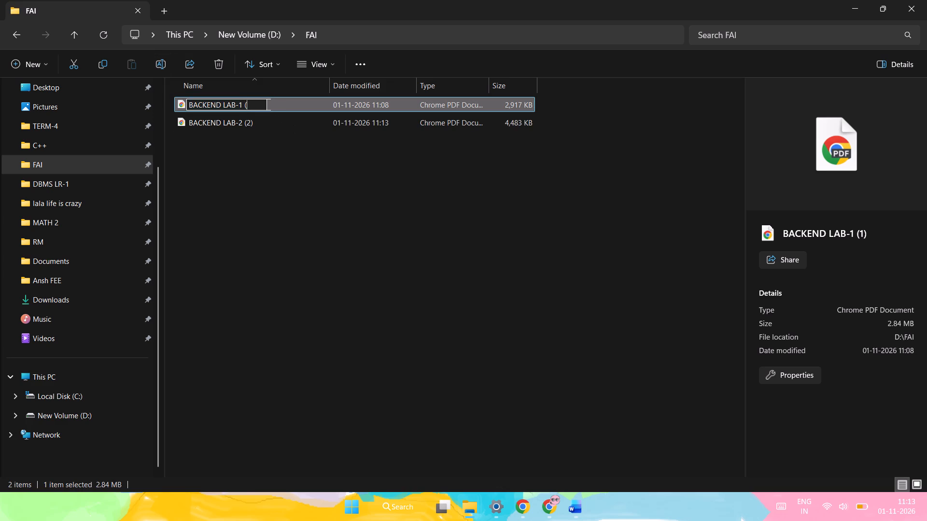
pyautogui.press('BackSpace')
pyautogui.click(250, 162)
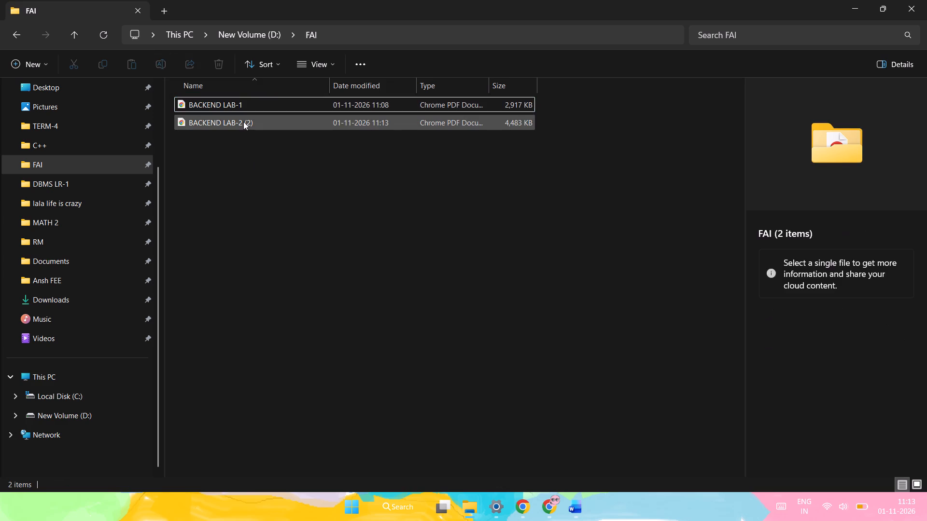
# Rename the BACKEND LAB-2 (2) PDF in the FAI folder as BACKEND LAB-2 and put the file window away.
pyautogui.click(243, 122)
pyautogui.click(170, 66)
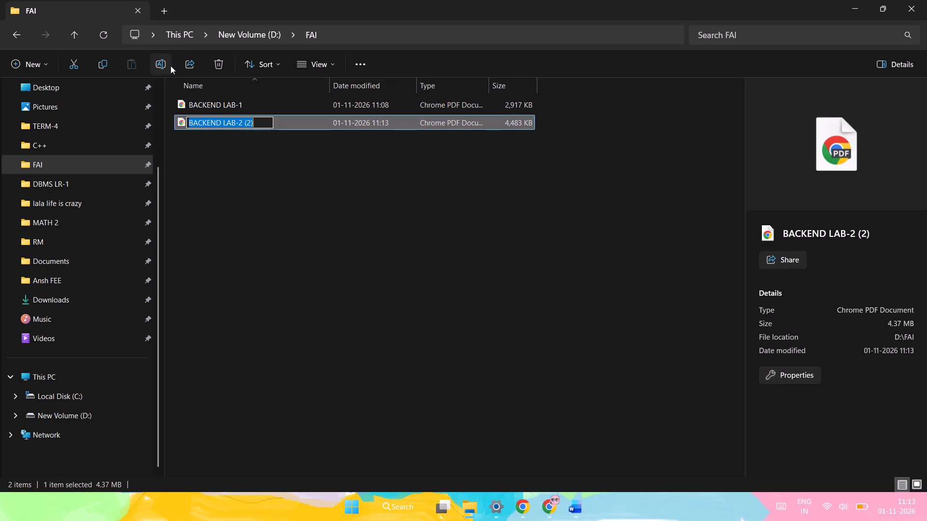
pyautogui.moveTo(243, 108); pyautogui.dragTo(248, 124)
pyautogui.click(248, 124)
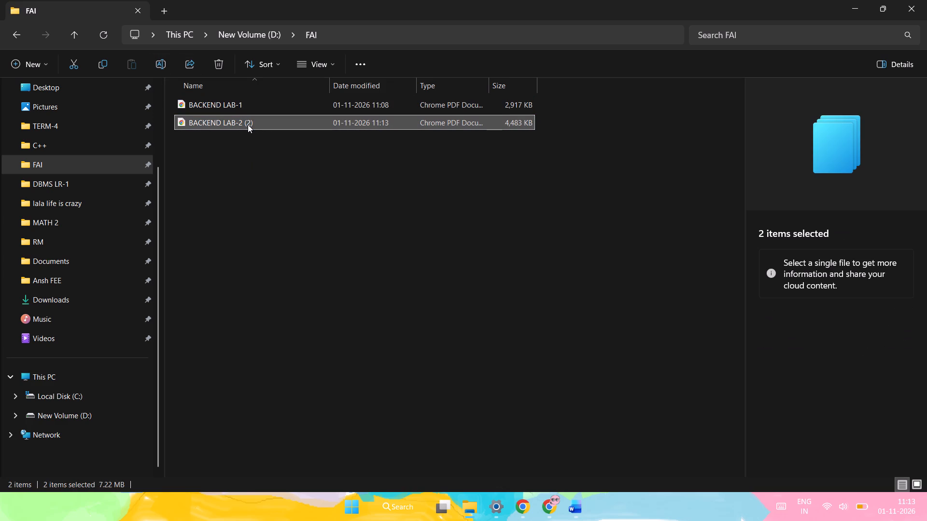
pyautogui.click(163, 60)
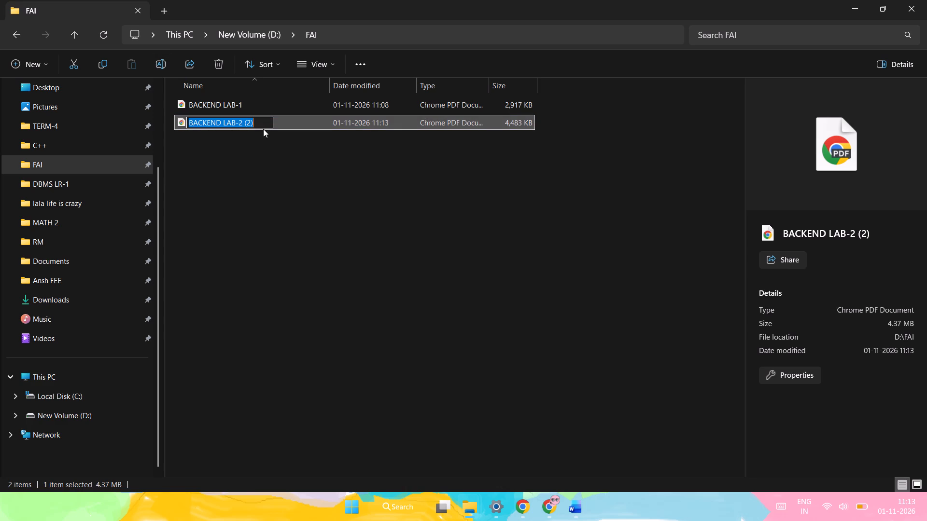
pyautogui.click(259, 122)
pyautogui.press('BackSpace')
pyautogui.press('BackSpace')
pyautogui.press('BackSpace')
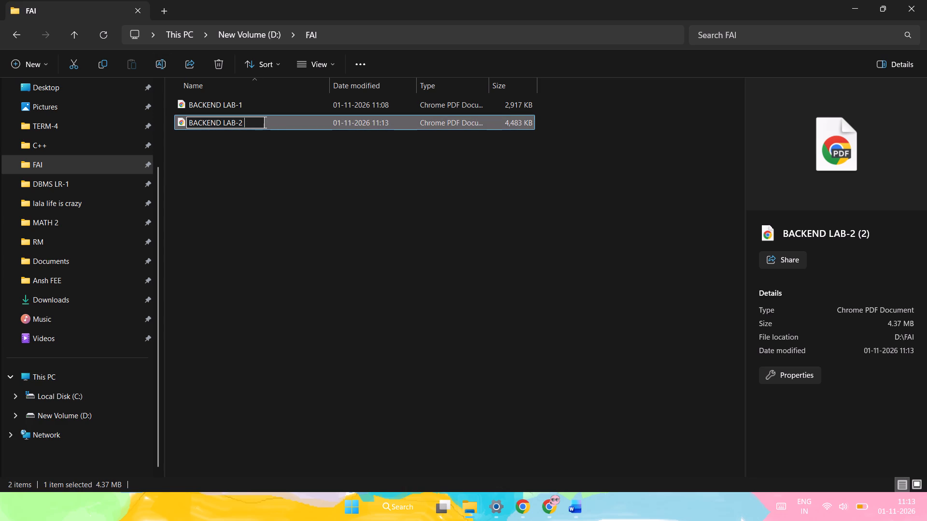
pyautogui.press('Return')
pyautogui.click(311, 228)
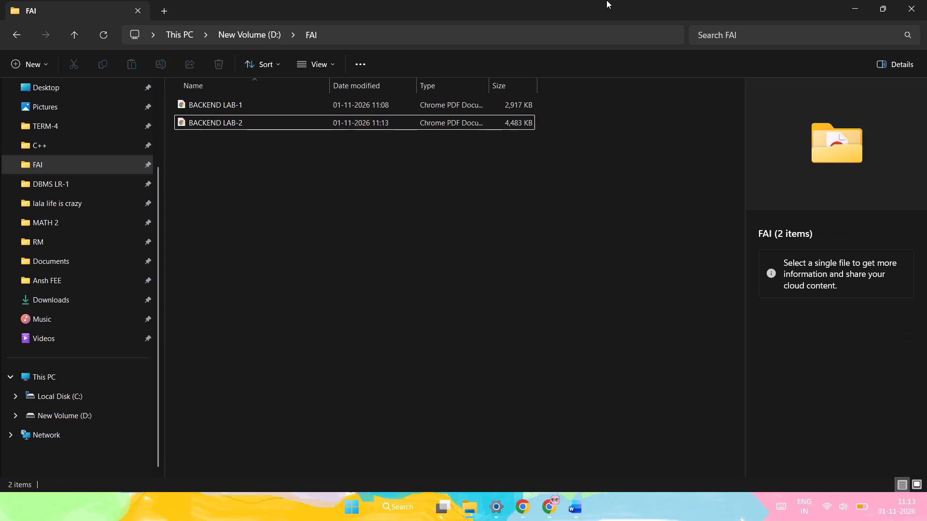
pyautogui.click(853, 0)
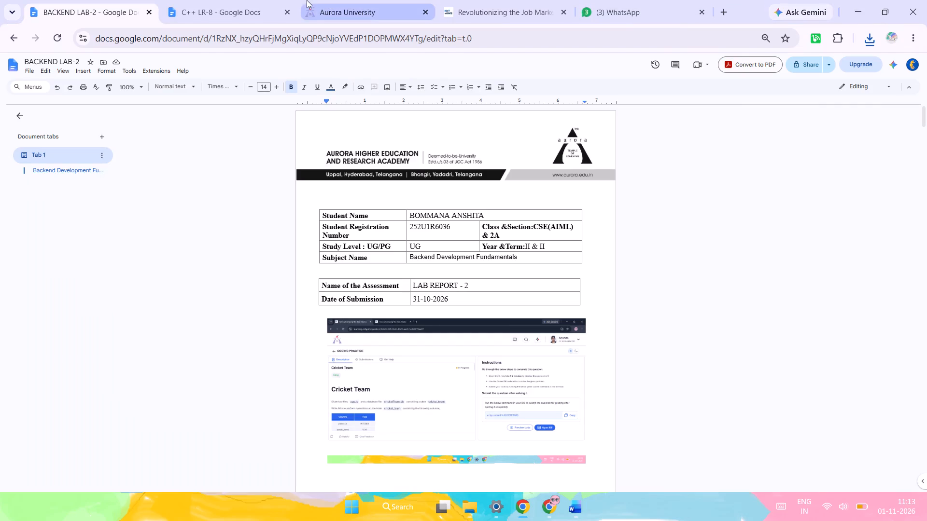
# Sign in to the Aurora University portal with the saved credentials and open the Backend Development Fundamentals assessments.
pyautogui.click(303, 0)
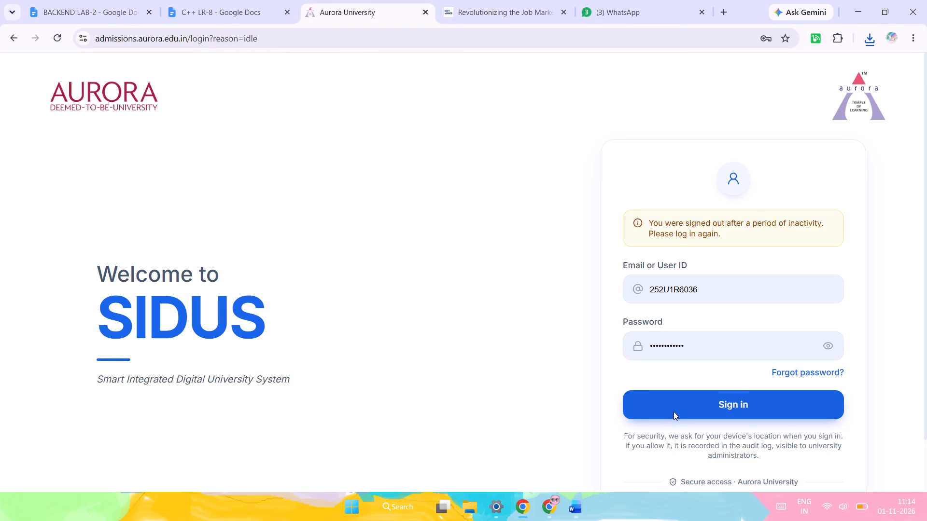
pyautogui.click(674, 411)
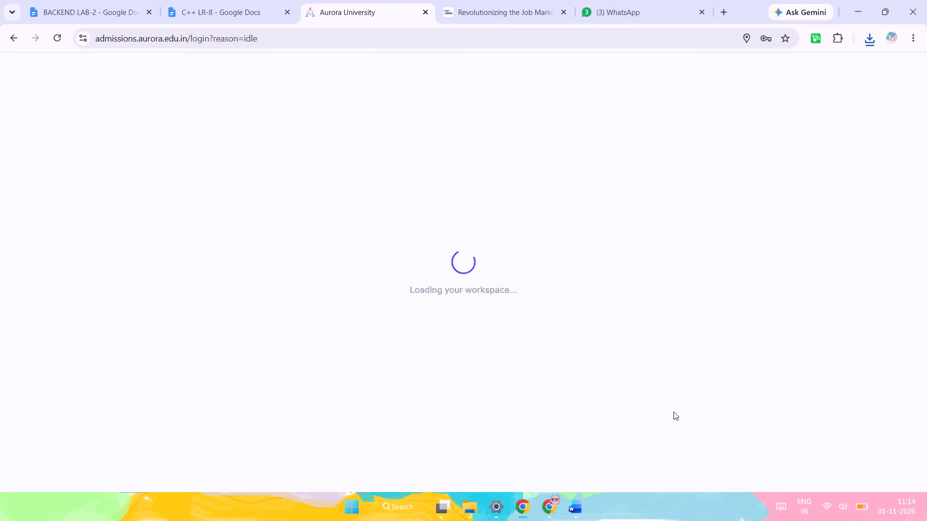
pyautogui.click(175, 306)
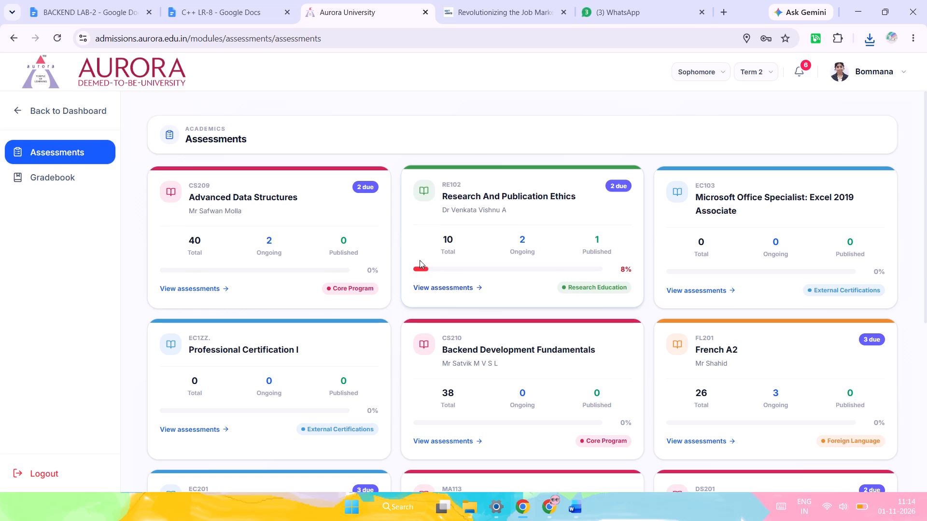
pyautogui.scroll(-1, 620, 441)
pyautogui.click(565, 322)
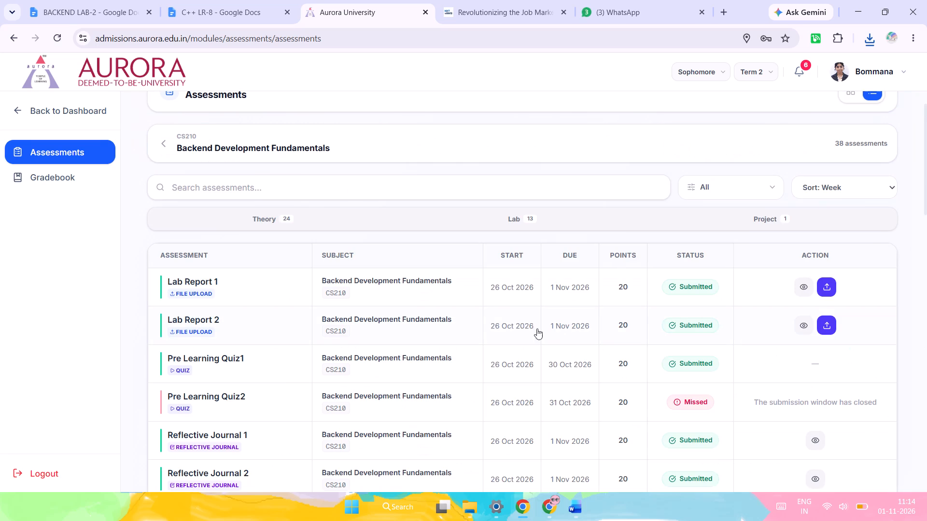
# Upload the BACKEND LAB-1 PDF from the FAI folder as the Lab Report 1 submission.
pyautogui.click(829, 285)
pyautogui.doubleClick(275, 97)
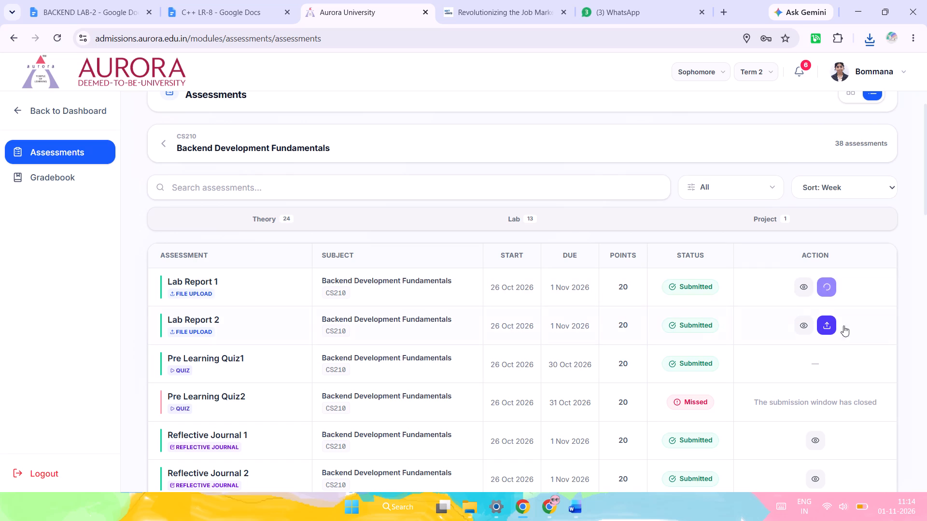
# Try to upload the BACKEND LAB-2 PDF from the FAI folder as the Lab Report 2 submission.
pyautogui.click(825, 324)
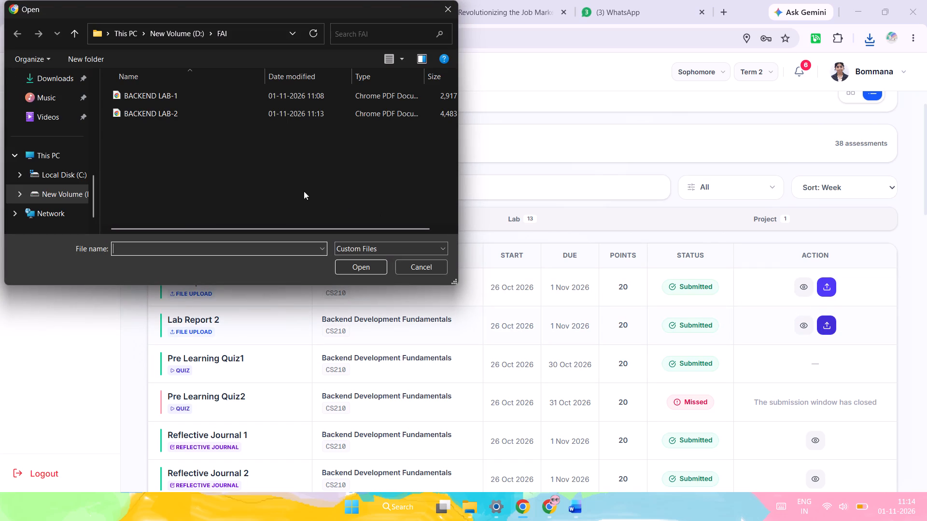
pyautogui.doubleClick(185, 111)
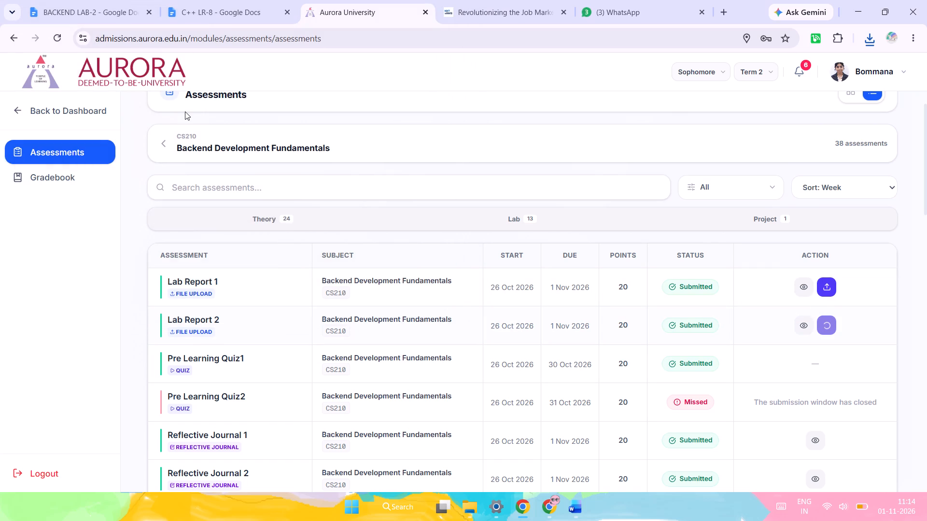
# Open the submitted Lab Report 1 file and examine its student details and coding-practice screenshots through to the last page.
pyautogui.click(805, 288)
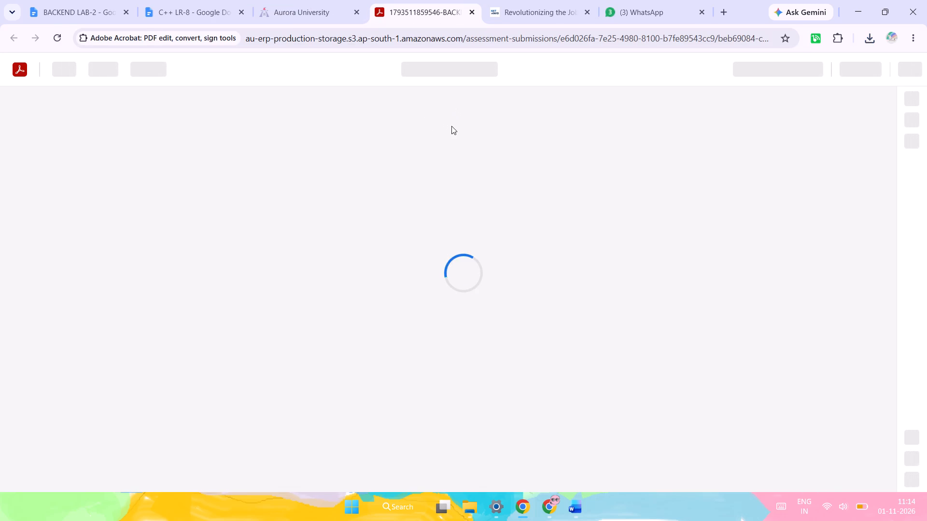
pyautogui.scroll(-1, 481, 218)
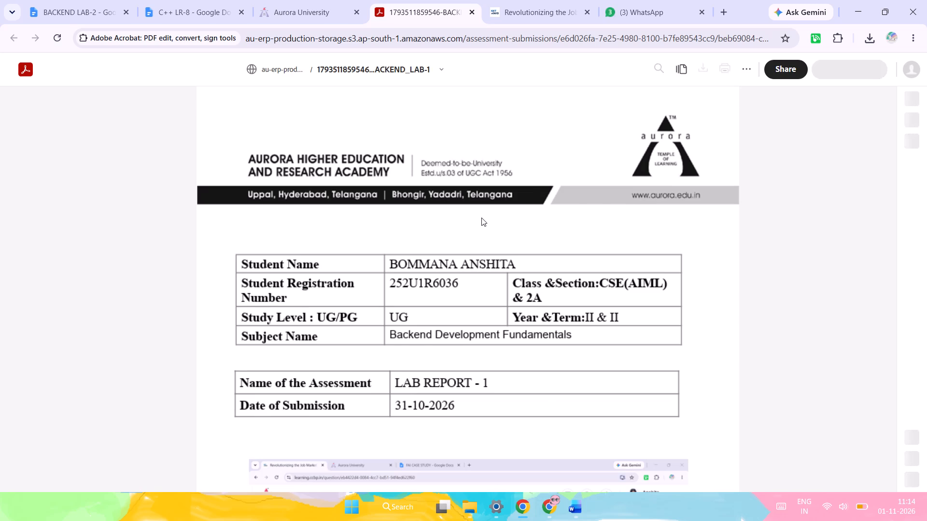
pyautogui.scroll(-2, 481, 218)
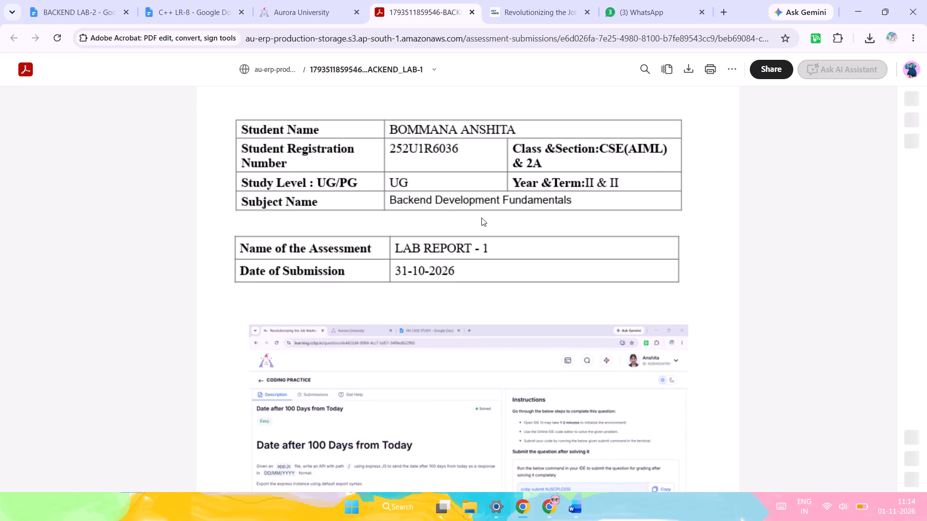
pyautogui.scroll(-3, 481, 218)
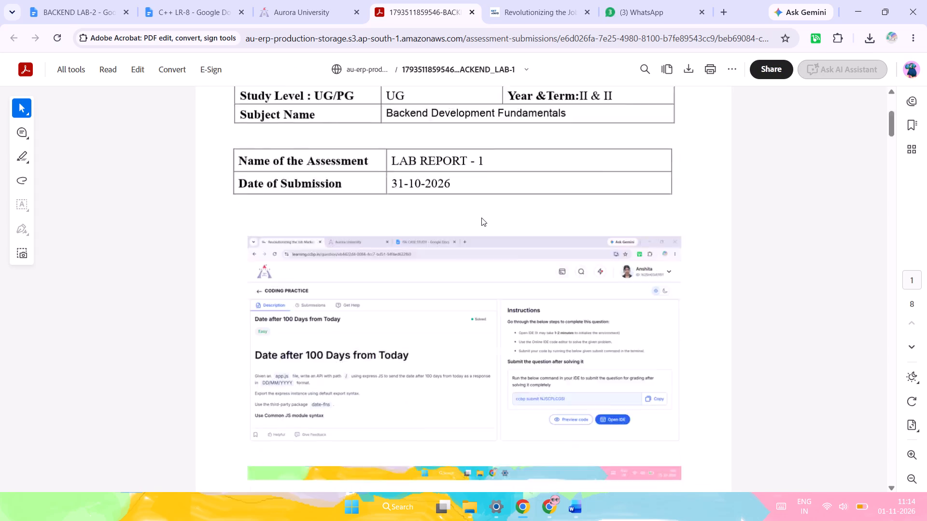
pyautogui.scroll(-11, 481, 218)
pyautogui.scroll(1, 481, 218)
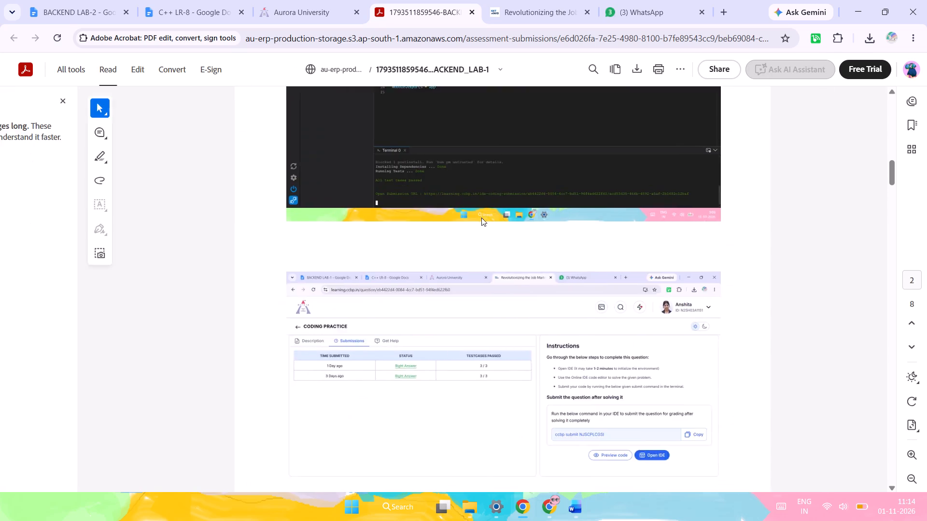
pyautogui.scroll(1, 481, 218)
pyautogui.scroll(-4, 481, 218)
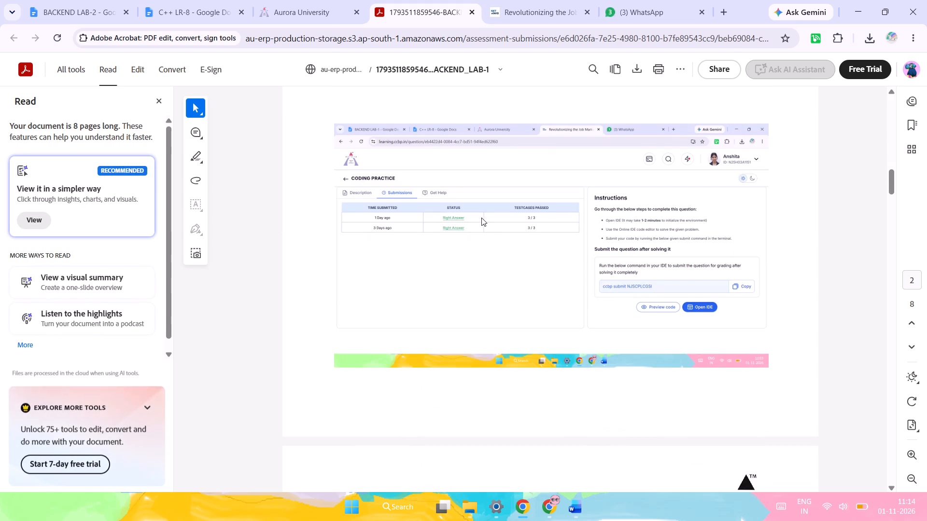
pyautogui.scroll(-19, 481, 218)
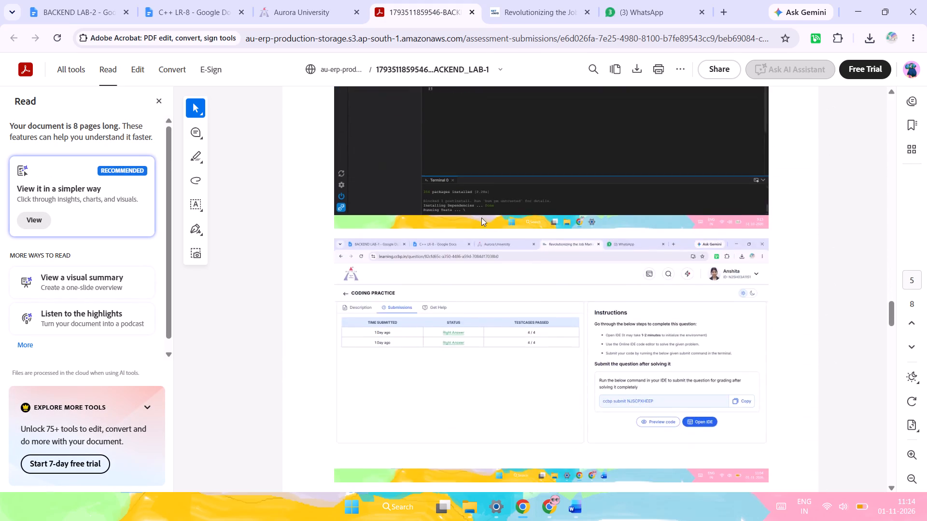
pyautogui.scroll(-15, 481, 218)
pyautogui.scroll(2, 457, 194)
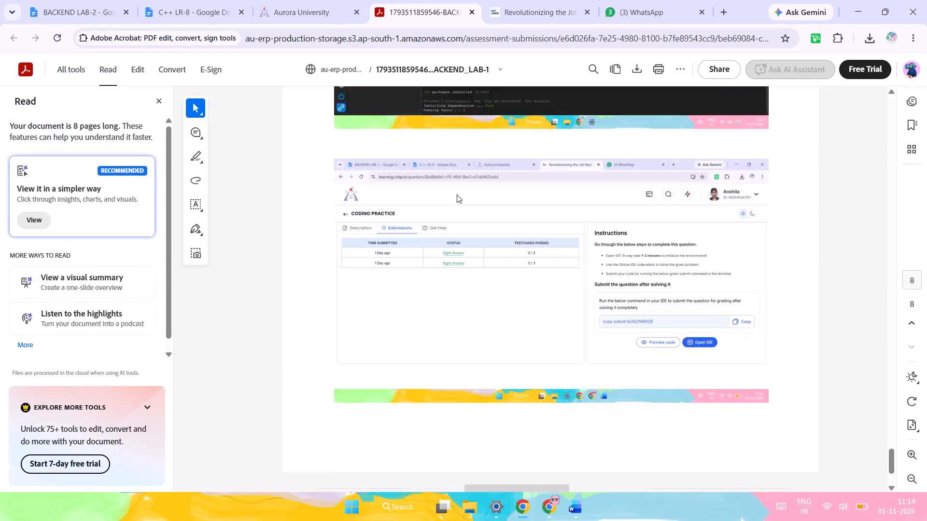
pyautogui.scroll(19, 457, 194)
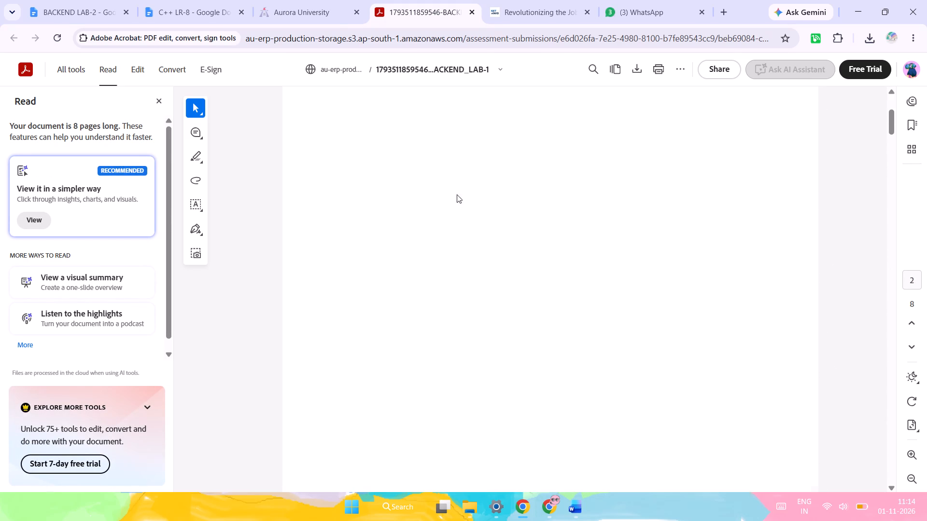
pyautogui.scroll(11, 457, 194)
pyautogui.scroll(-10, 457, 194)
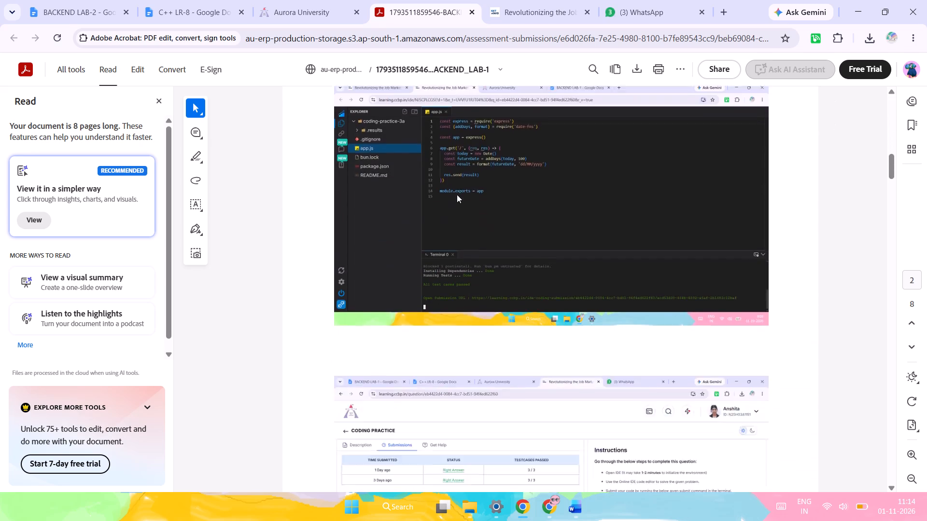
pyautogui.scroll(-10, 457, 194)
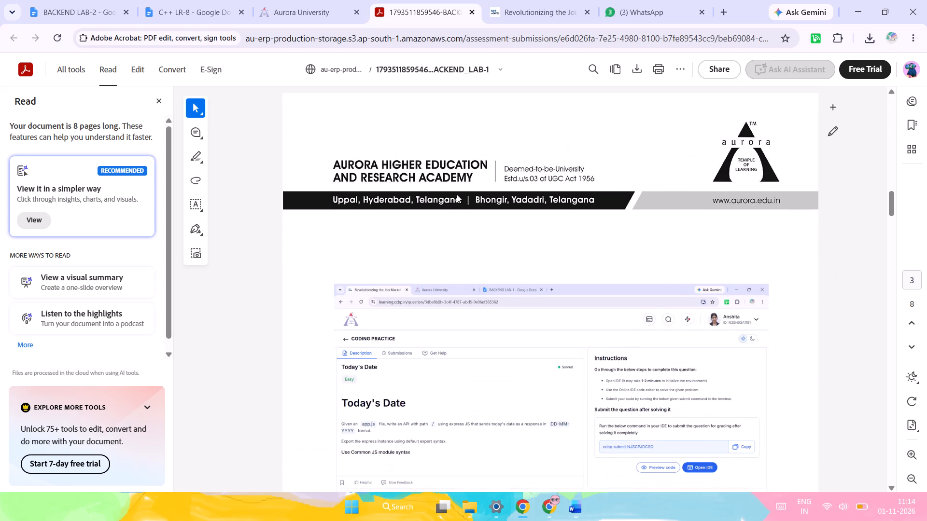
pyautogui.scroll(-8, 457, 194)
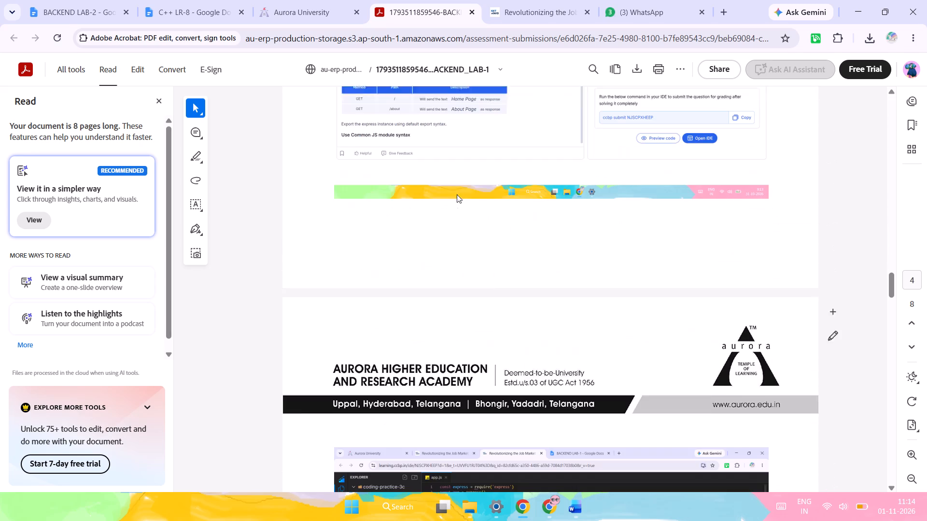
pyautogui.scroll(-7, 457, 194)
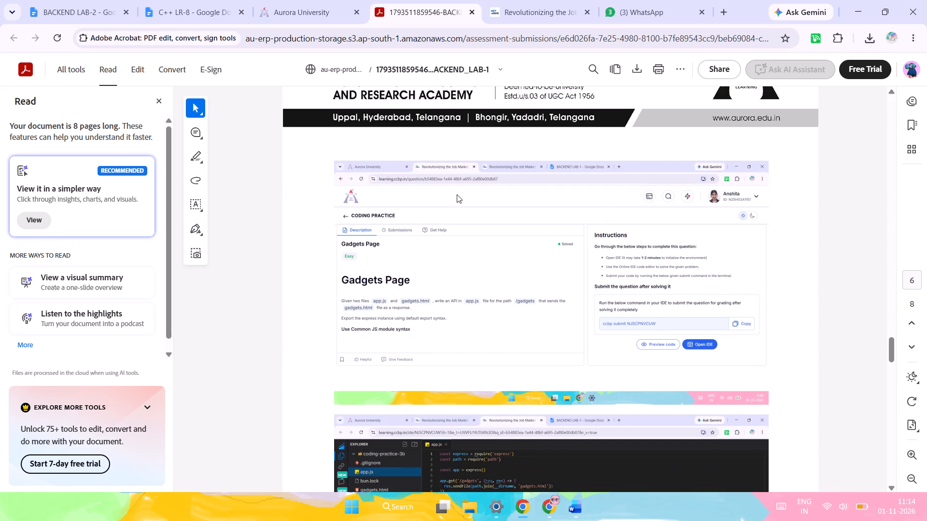
pyautogui.scroll(-13, 457, 194)
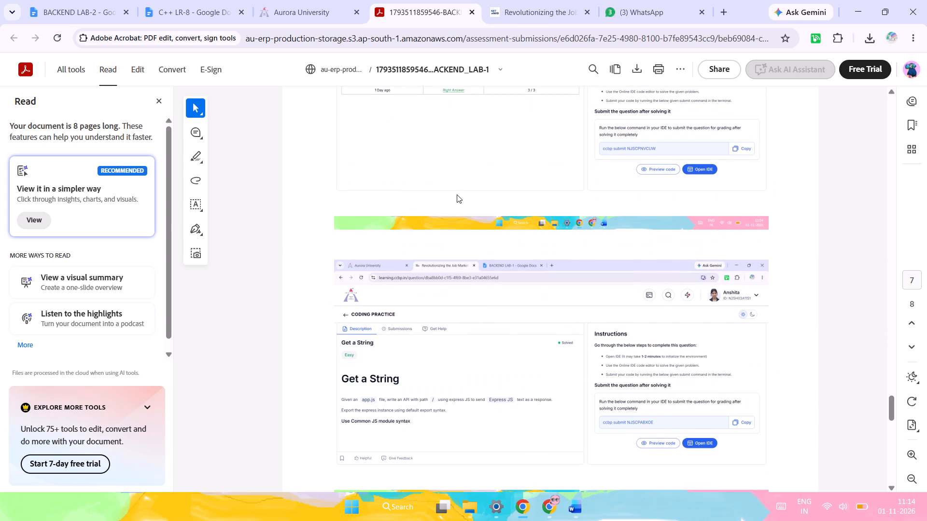
pyautogui.scroll(-3, 457, 194)
# Return to the Aurora University assessments and upload the BACKEND LAB-2 PDF again as the Lab Report 2 submission.
pyautogui.click(331, 0)
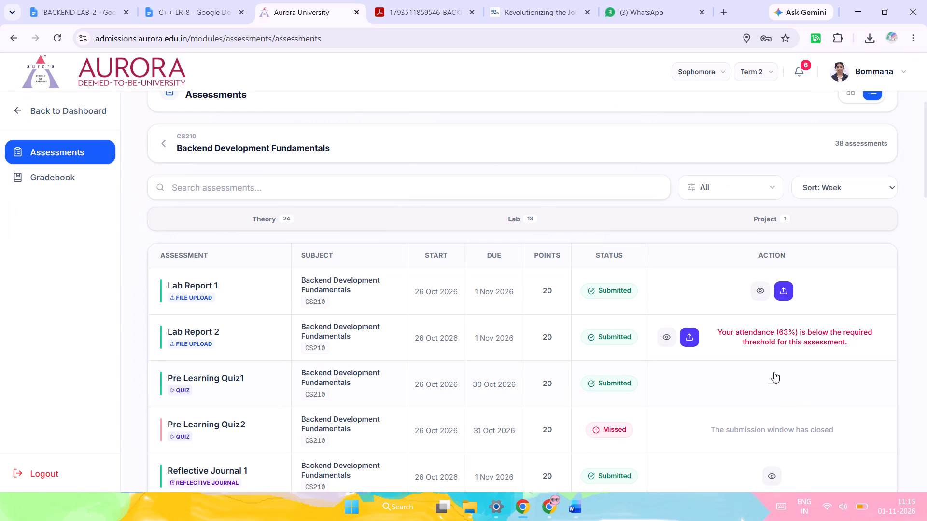
pyautogui.click(793, 338)
pyautogui.click(688, 336)
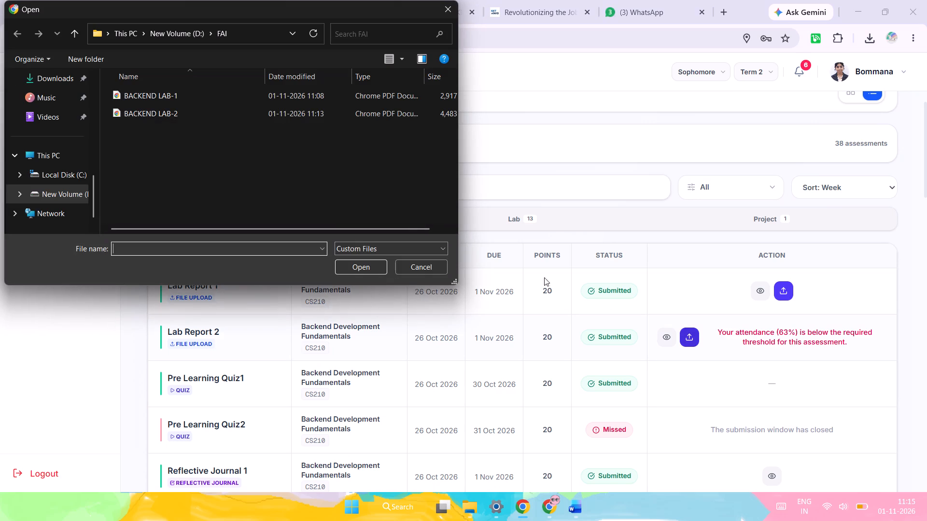
pyautogui.doubleClick(218, 115)
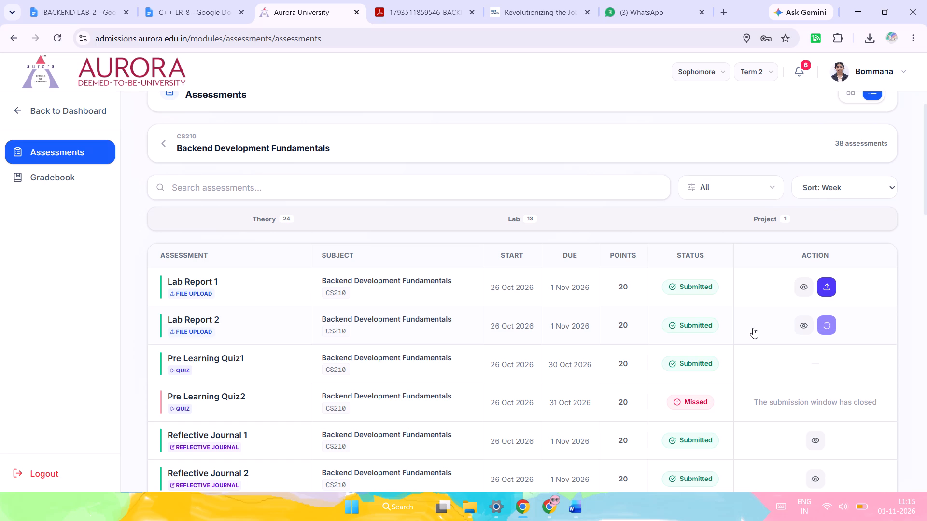
# Open the submitted Lab Report 2 file for checking.
pyautogui.click(807, 321)
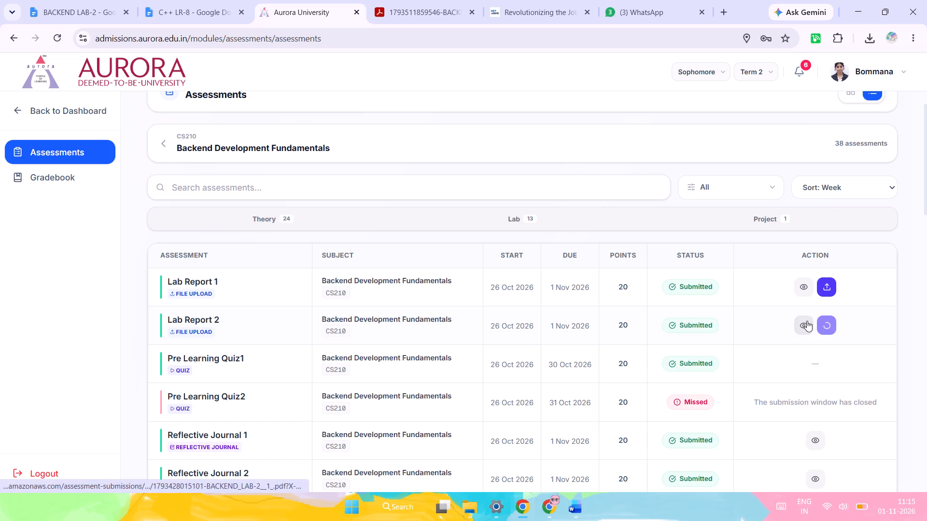